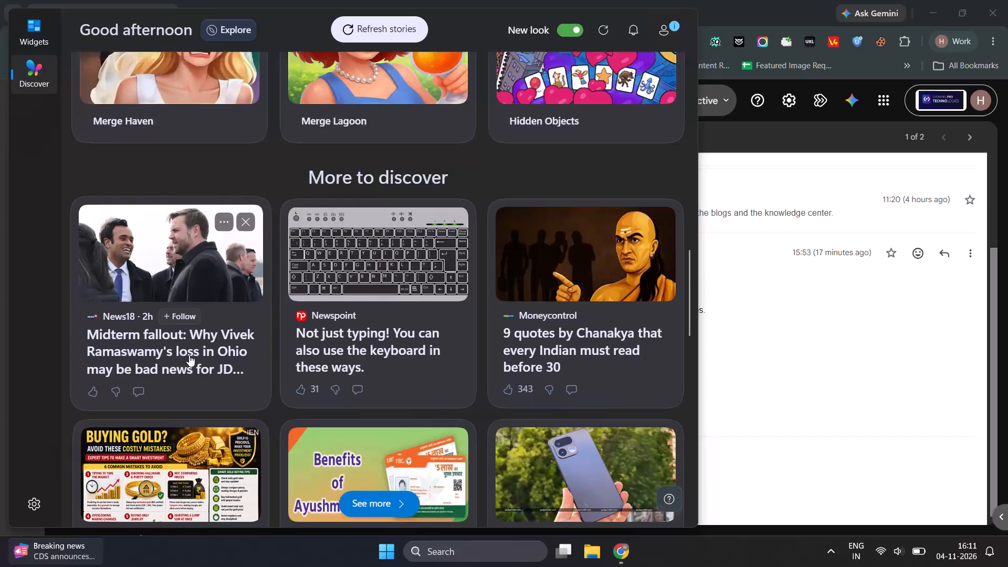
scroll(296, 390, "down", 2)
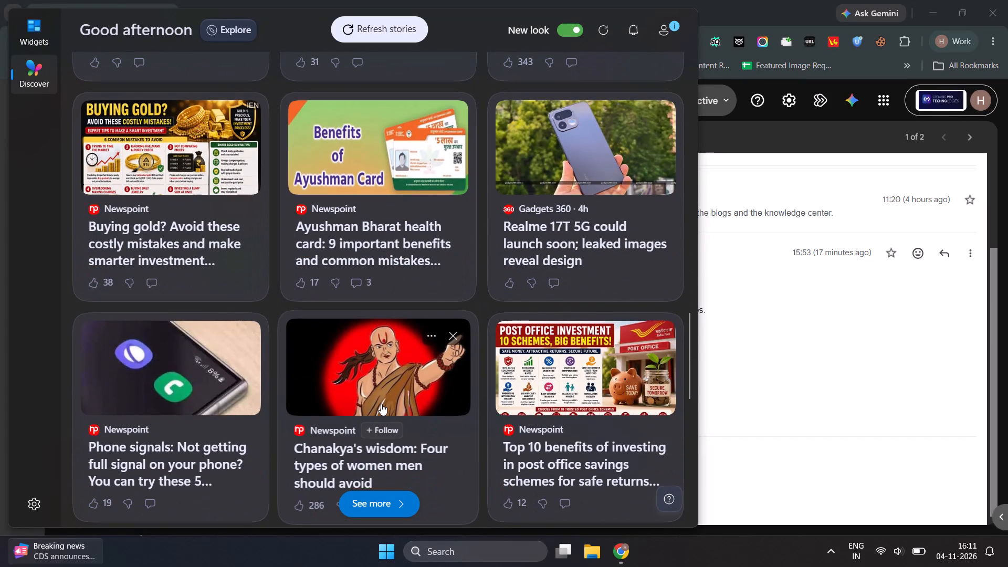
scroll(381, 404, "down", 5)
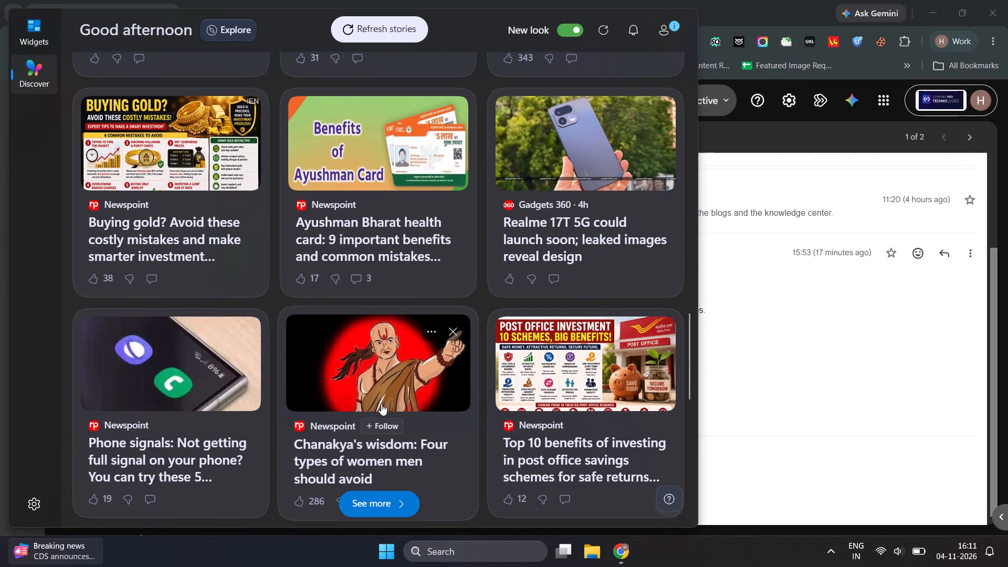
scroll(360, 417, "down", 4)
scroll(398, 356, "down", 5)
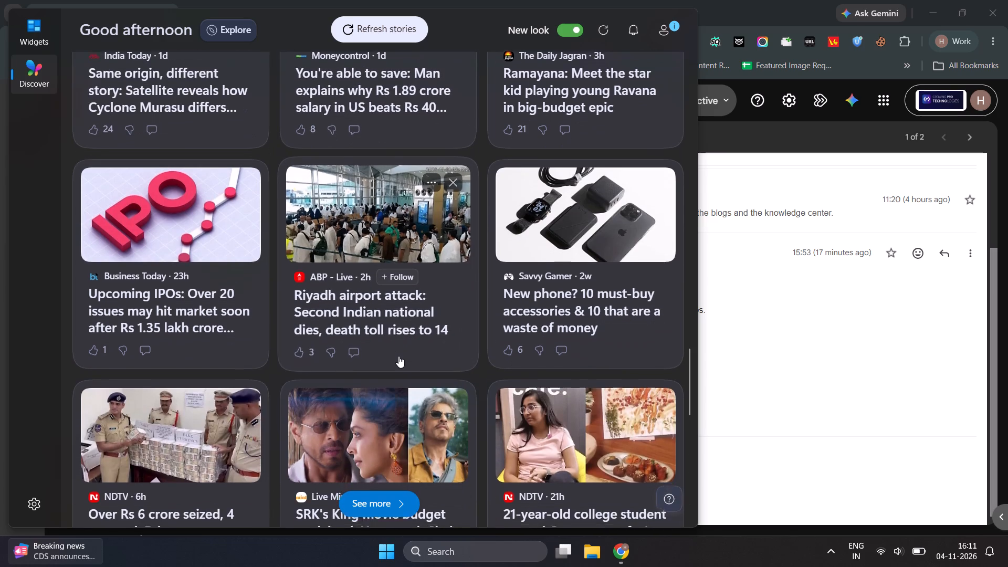
Dismiss the news feed overlay and return to the open email thread about the blog dashboard issues.
left_click(828, 371)
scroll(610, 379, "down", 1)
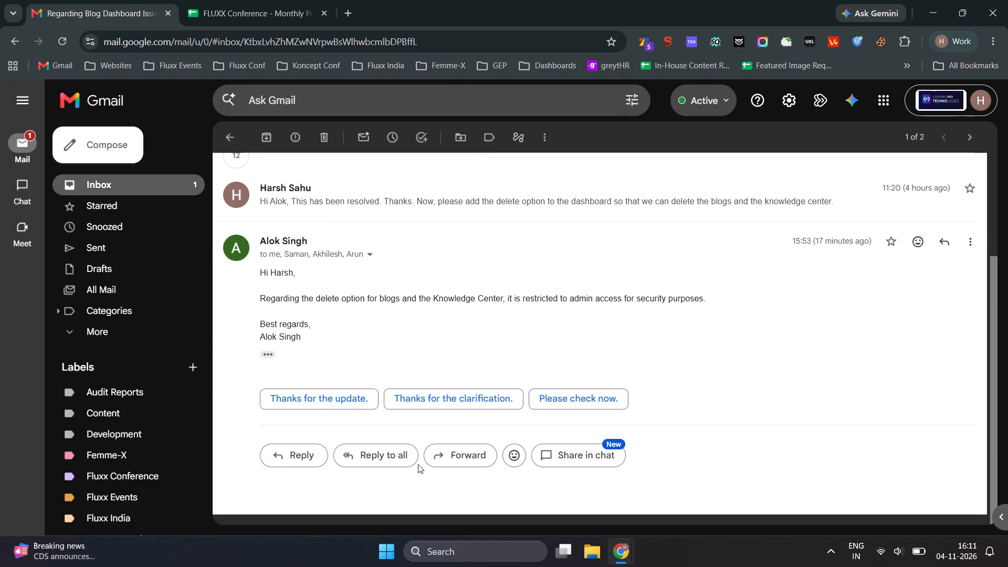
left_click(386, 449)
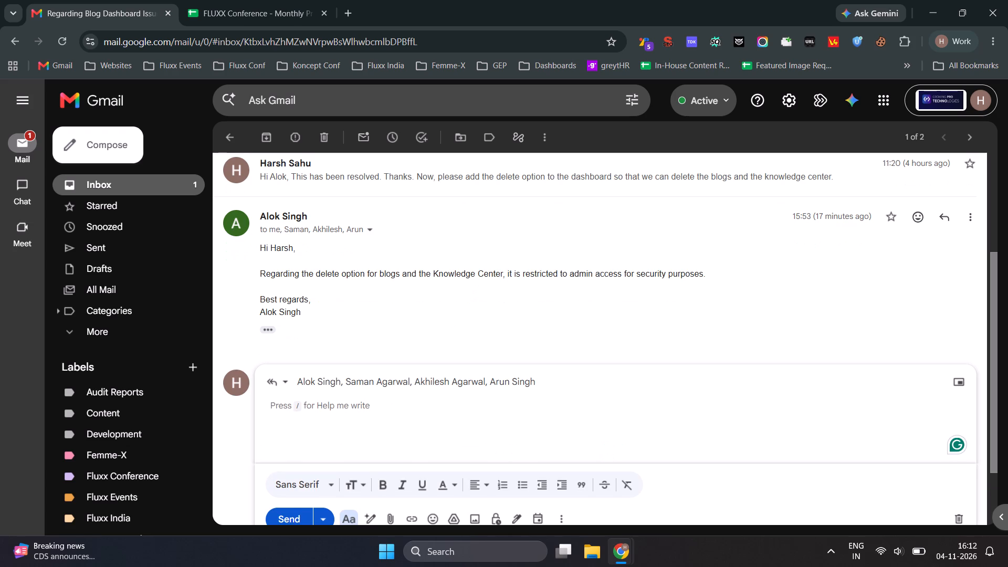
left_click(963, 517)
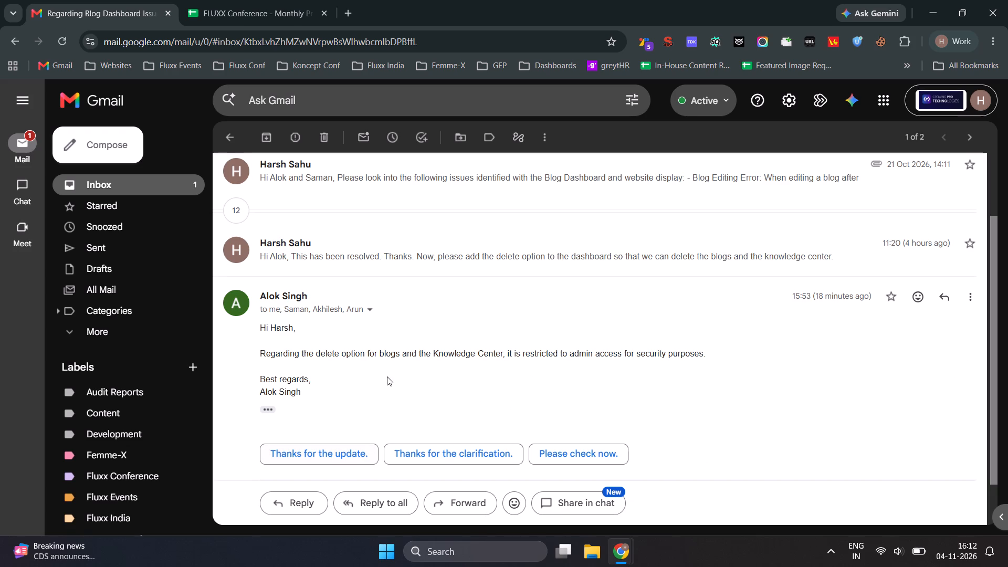
Send the suggested reply "Thanks for the clarification." to everyone on the blog dashboard issues thread.
scroll(387, 376, "down", 1)
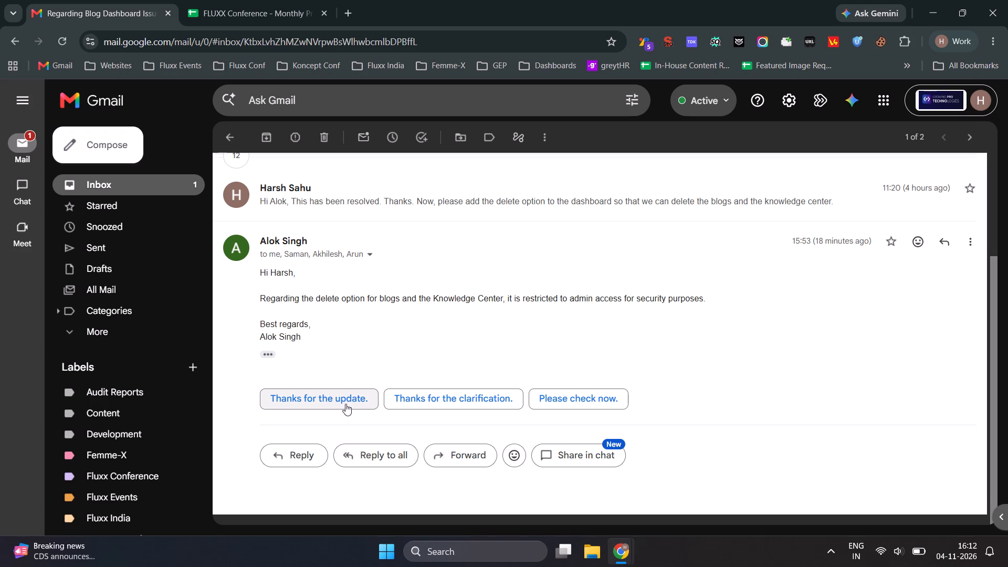
left_click(457, 402)
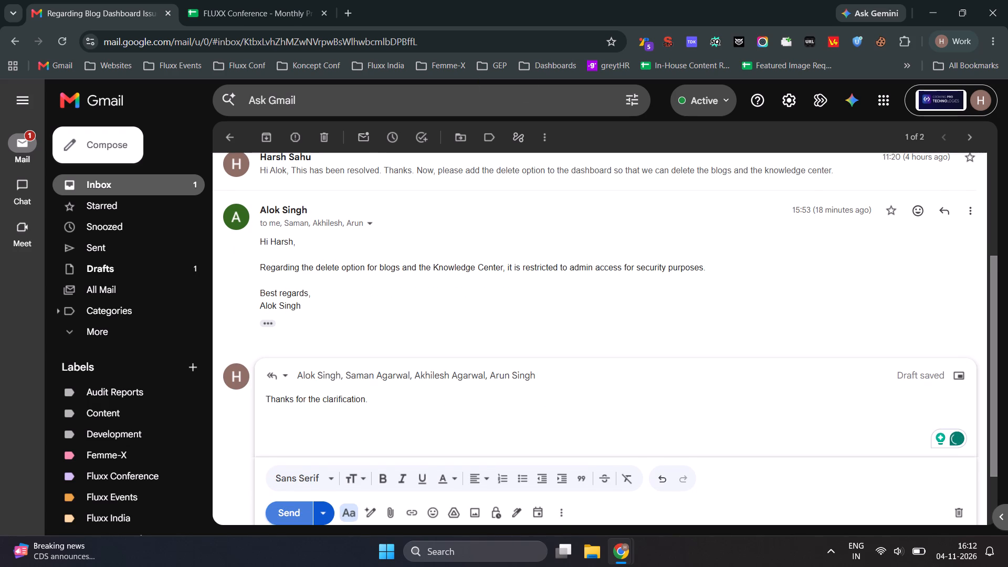
key("Return")
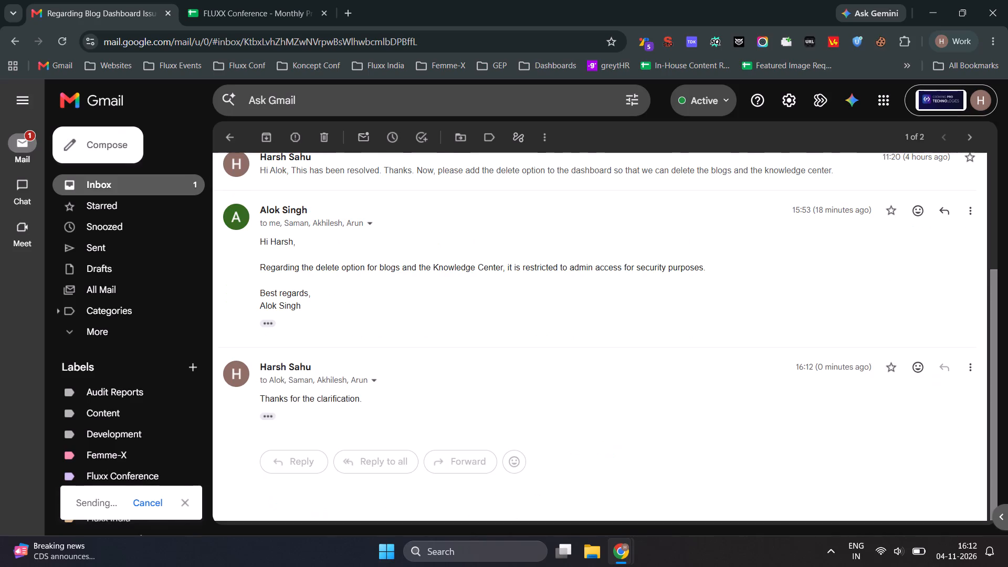
Remove the Pending label from the "Regarding Blog Dashboard Issues" thread.
scroll(297, 393, "up", 9)
left_click(622, 176)
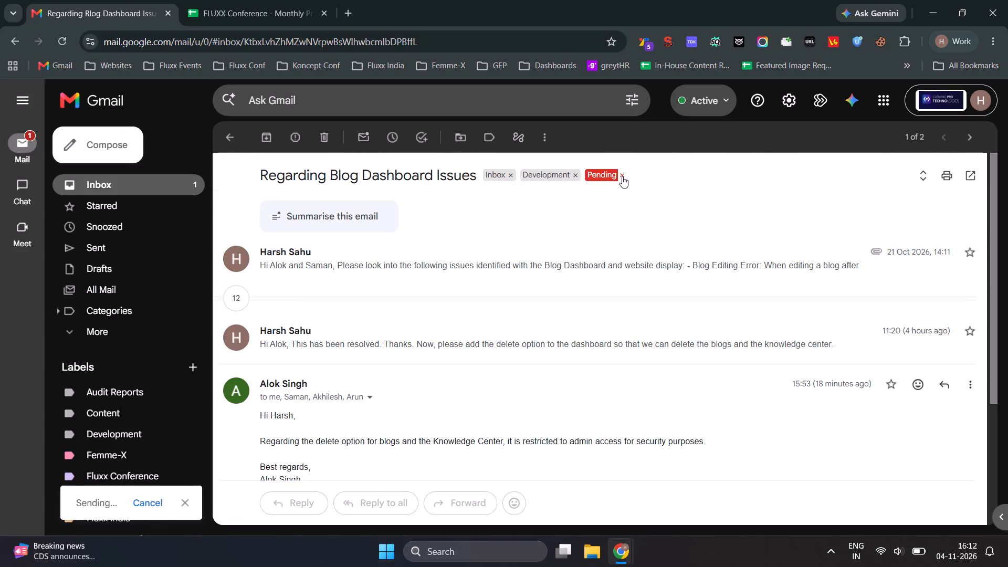
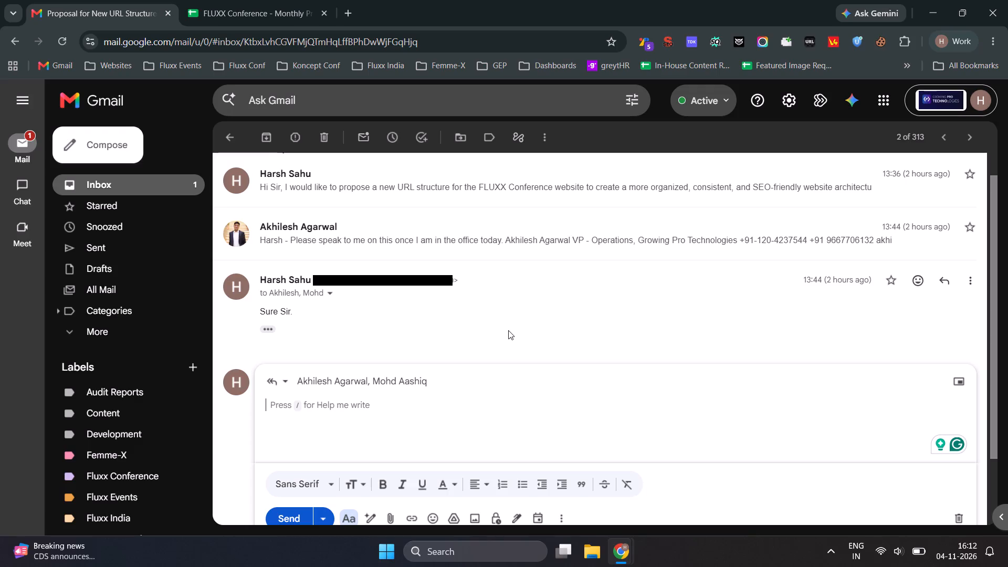
Expand the 13:36 message in the thread that proposes the new URL structure for the FLUXX Conference website.
left_click(474, 180)
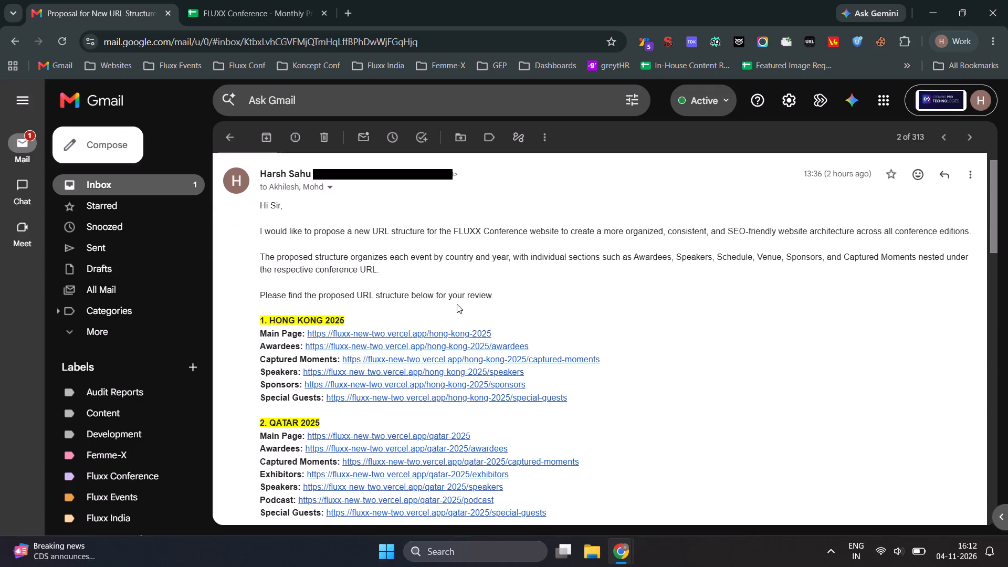
Read through the proposed FLUXX Conference URL structure in the open email, edition by edition from Hong Kong 2025 onward.
scroll(576, 247, "down", 1)
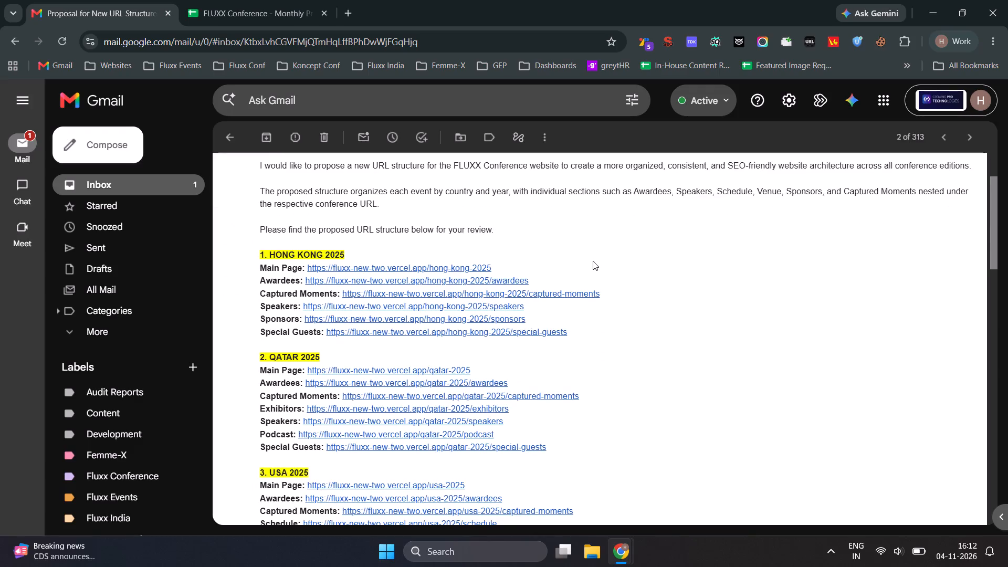
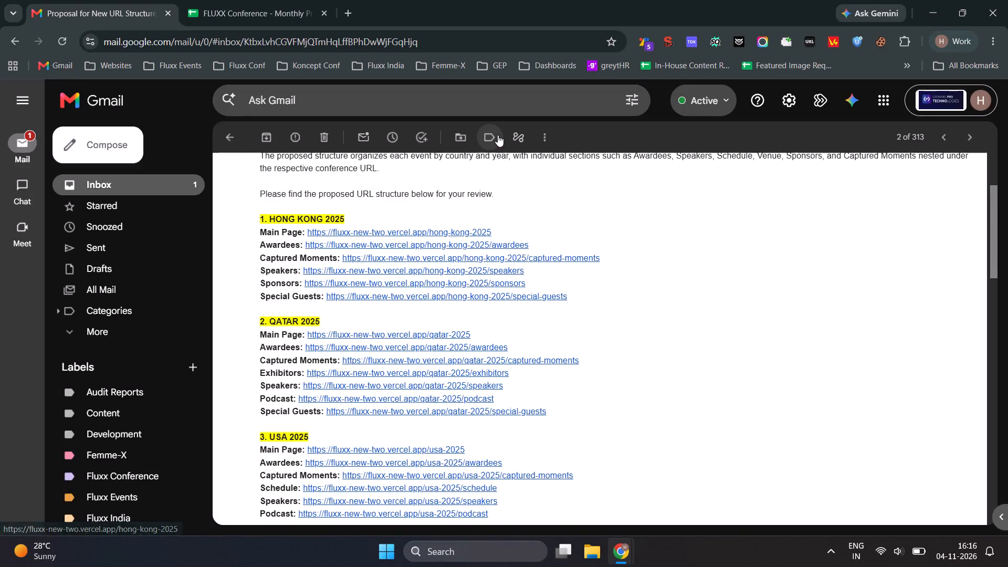
Switch to the incognito browser window and open a new tab.
key("alt+Tab")
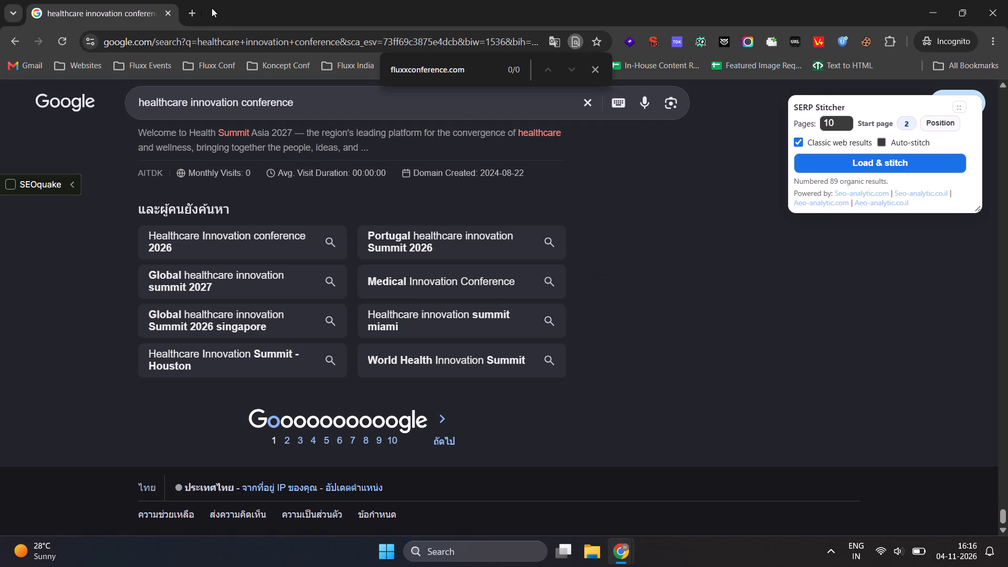
left_click(196, 13)
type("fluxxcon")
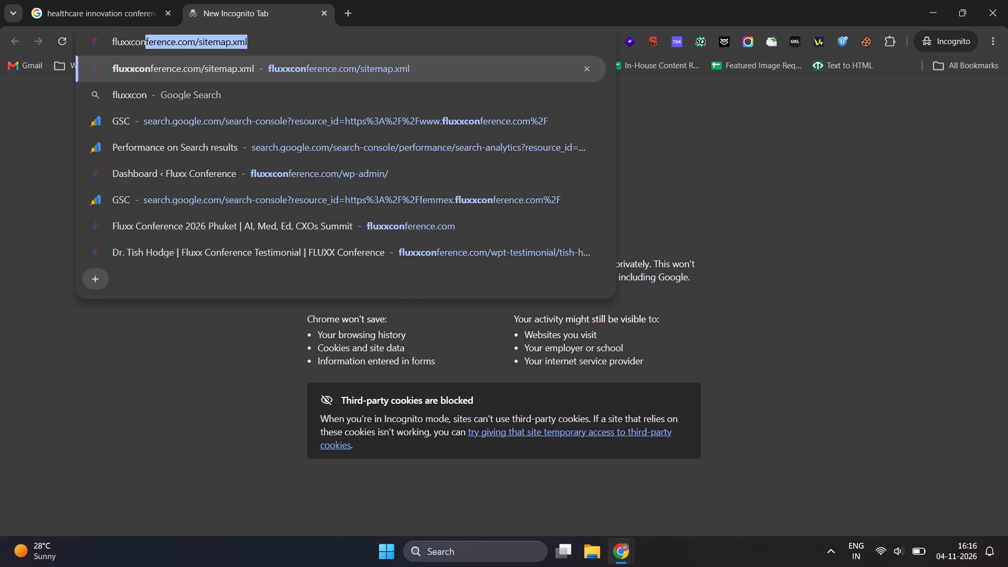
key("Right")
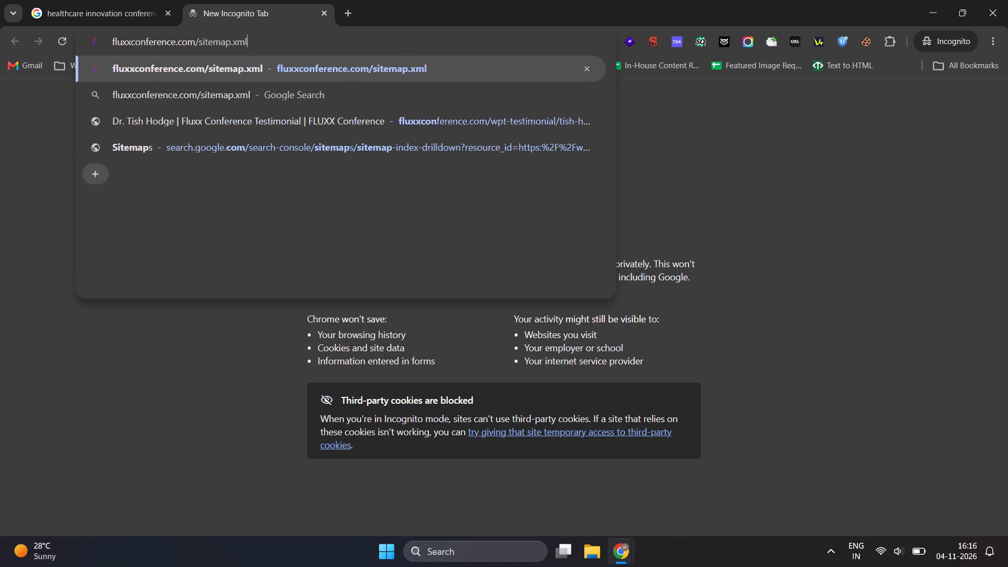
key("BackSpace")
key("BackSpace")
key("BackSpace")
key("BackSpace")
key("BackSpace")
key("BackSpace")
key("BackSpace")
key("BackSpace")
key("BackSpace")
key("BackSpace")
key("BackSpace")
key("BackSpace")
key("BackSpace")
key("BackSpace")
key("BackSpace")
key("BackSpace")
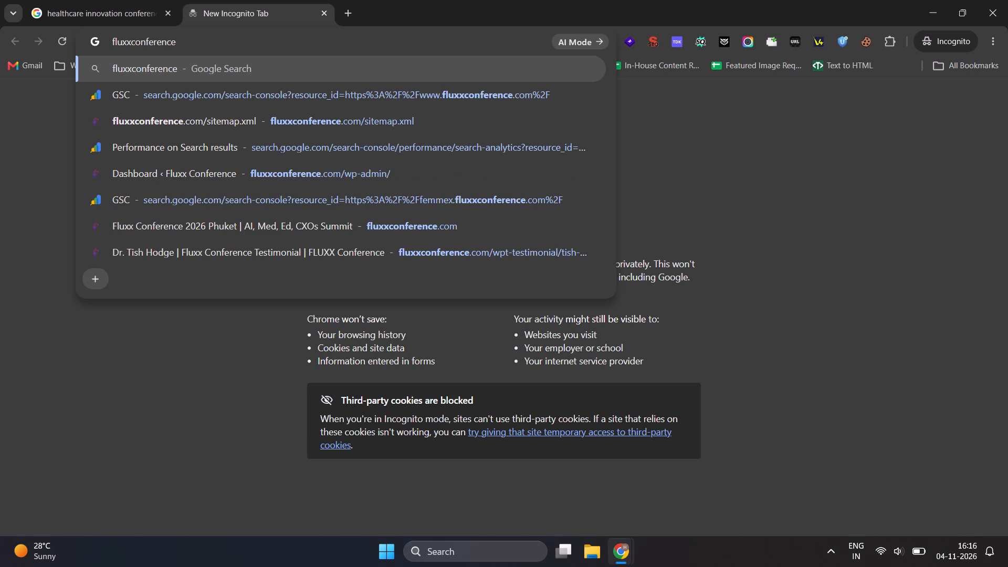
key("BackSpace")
Open the new FLUXX Conference site at fluxx-new-two.vercel.app and glance over the top of its homepage.
key("ctrl+a")
type("ver")
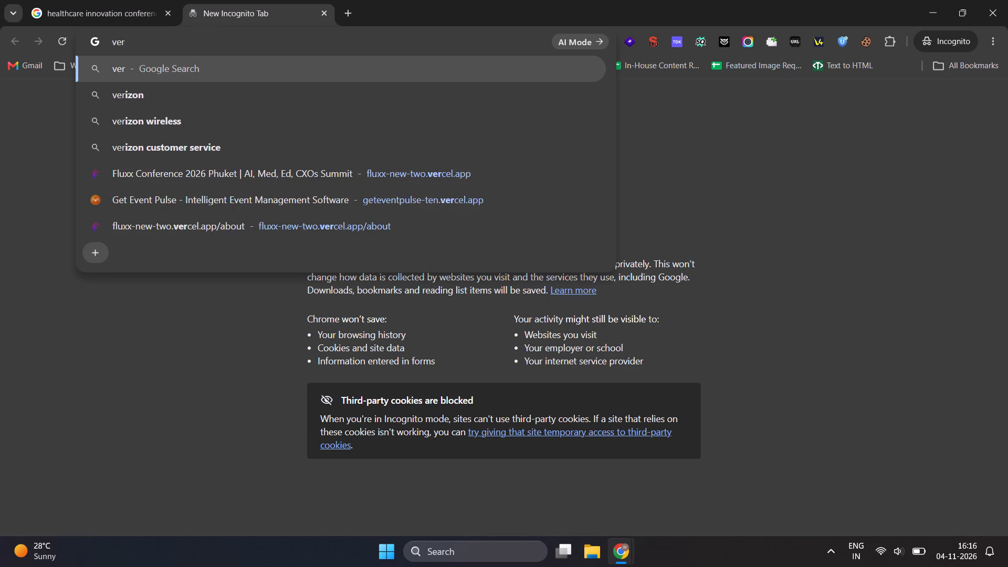
key("Up")
key("Up")
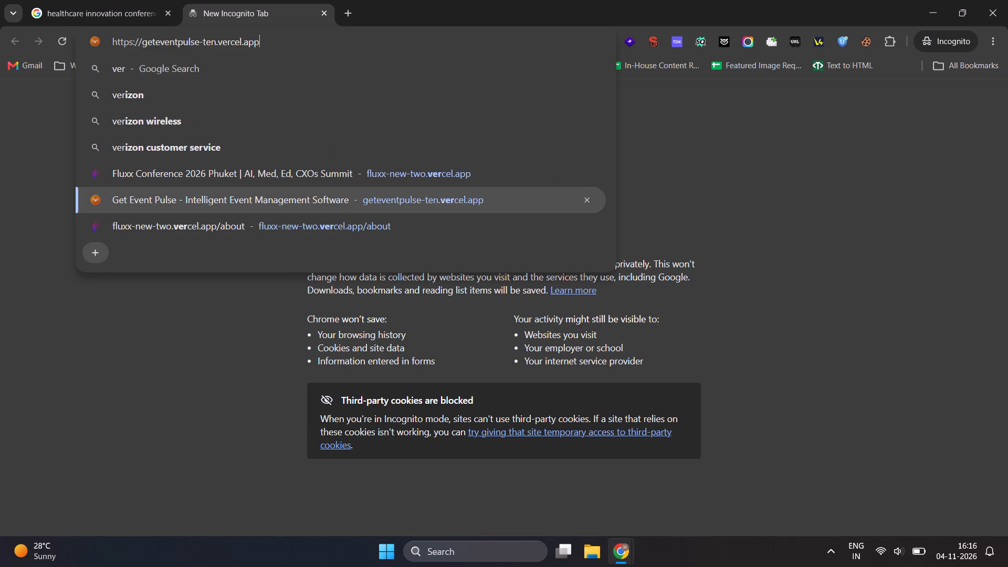
key("Up")
key("Return")
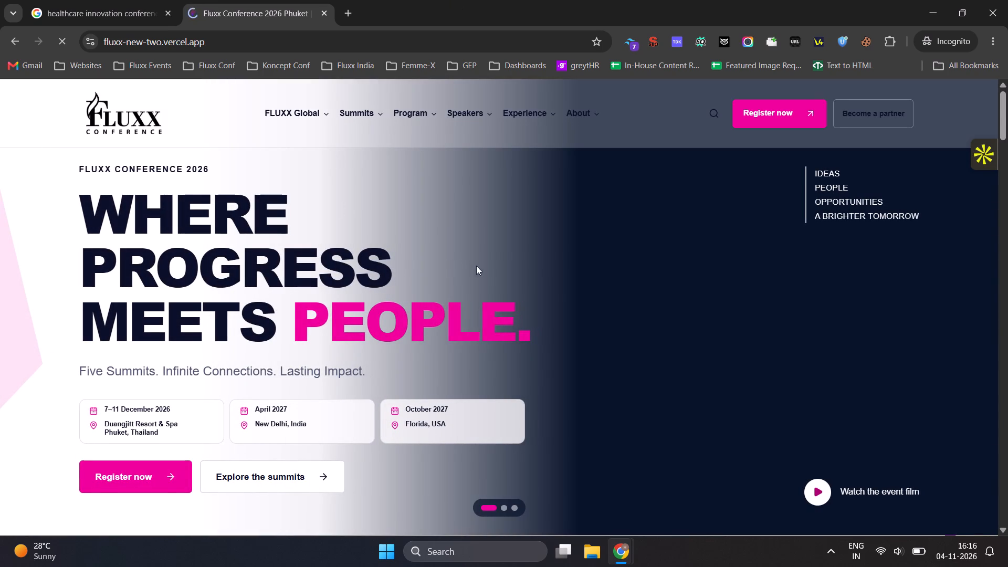
scroll(490, 274, "down", 5)
scroll(393, 333, "up", 4)
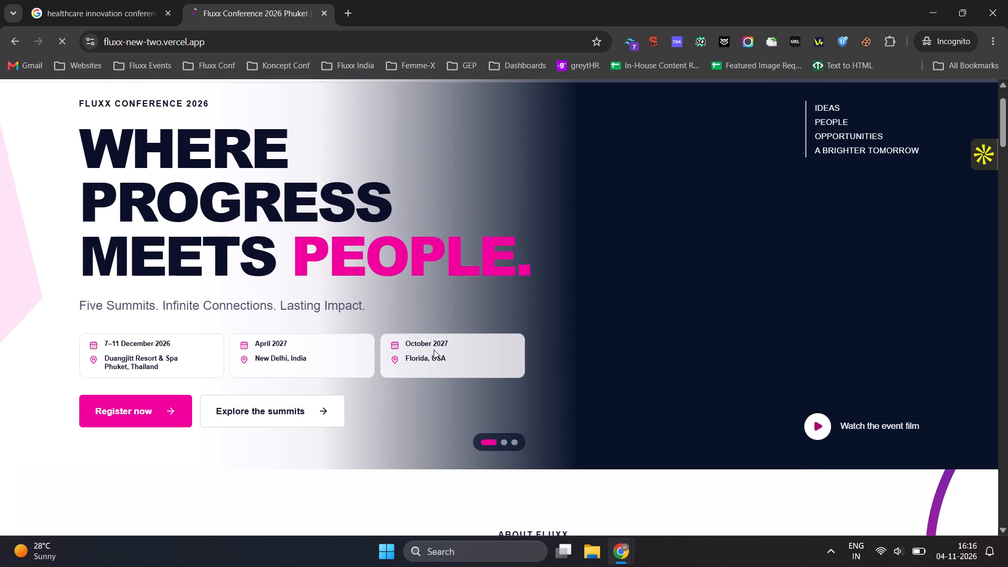
scroll(434, 343, "up", 4)
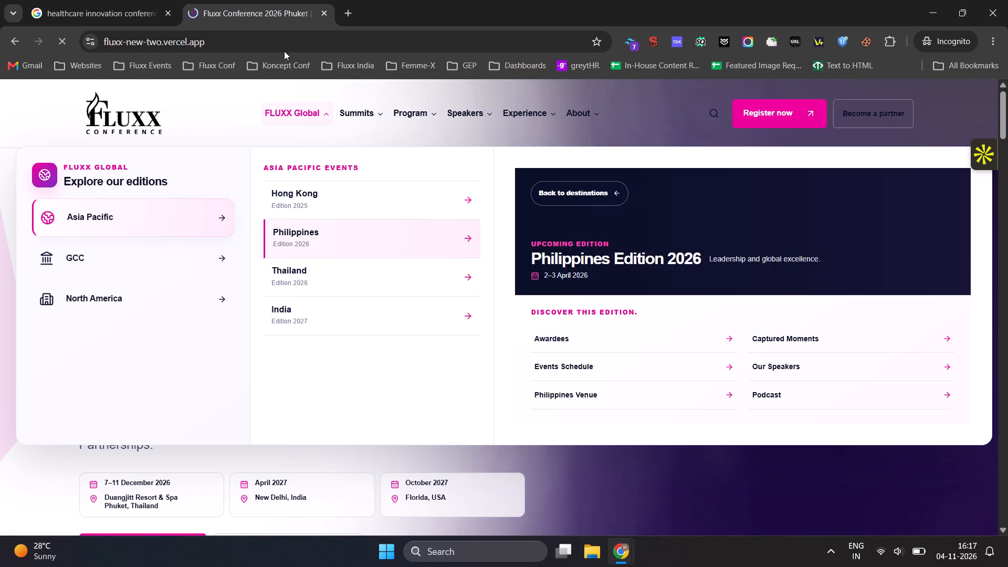
left_click(436, 0)
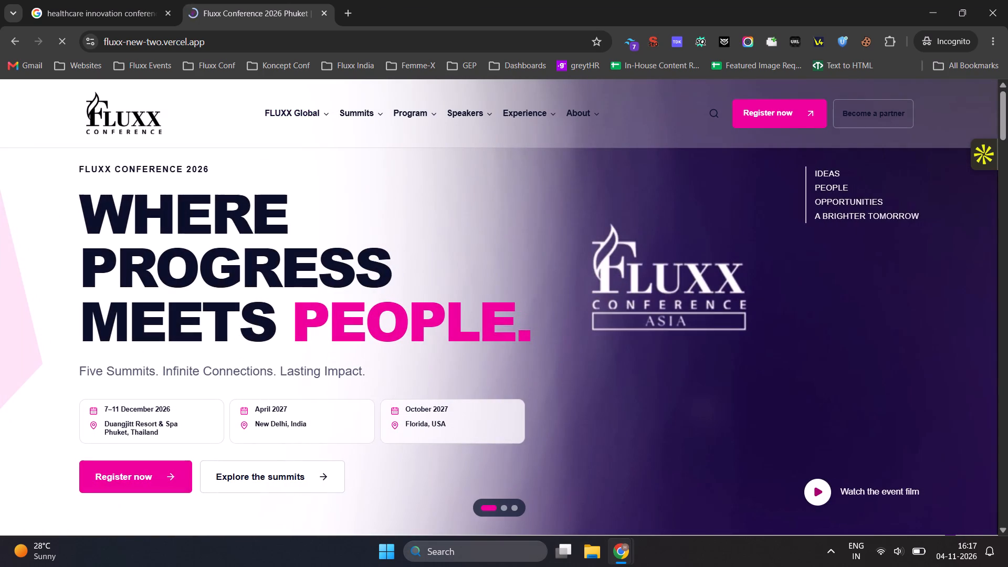
key("alt+Tab")
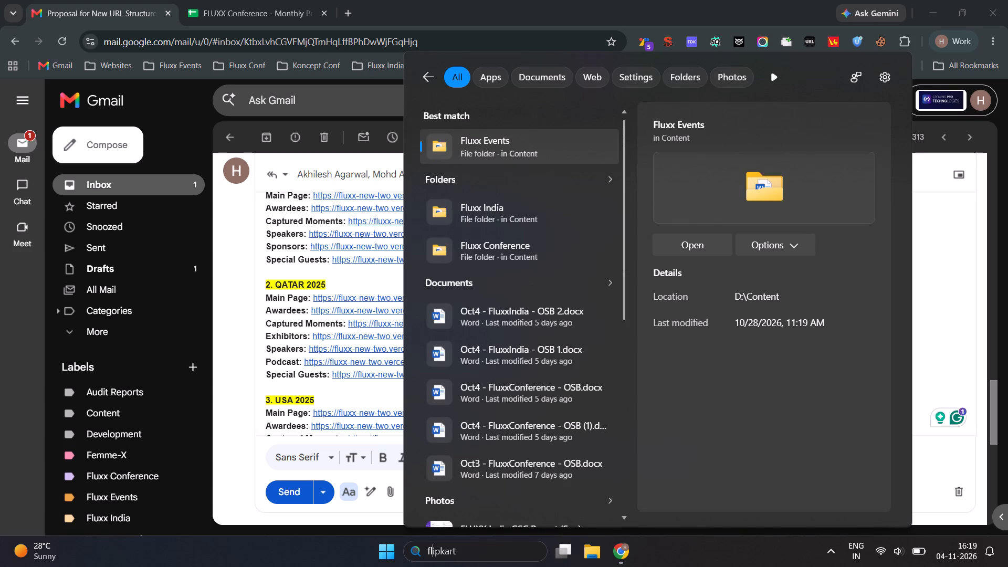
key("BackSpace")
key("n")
left_click(509, 152)
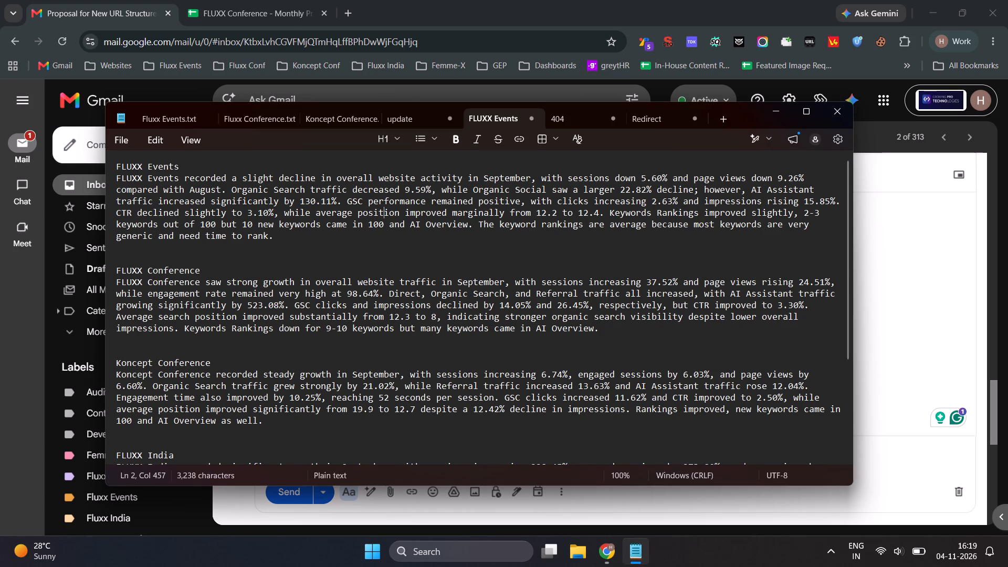
In Notepad, look through the FLUXX Events notes and bring up the Redirect note to read its list of URL redirects.
scroll(500, 293, "down", 8)
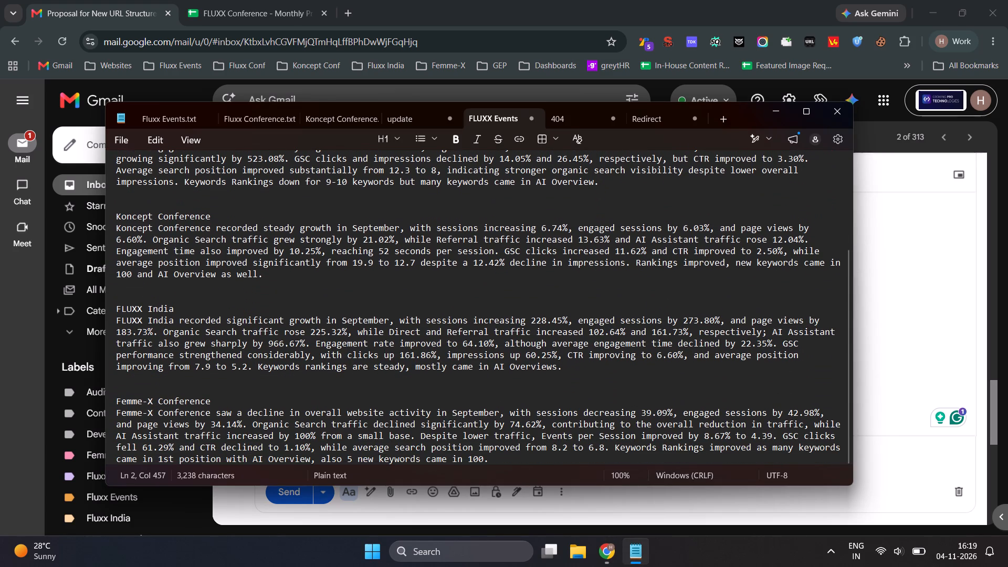
left_click(657, 122)
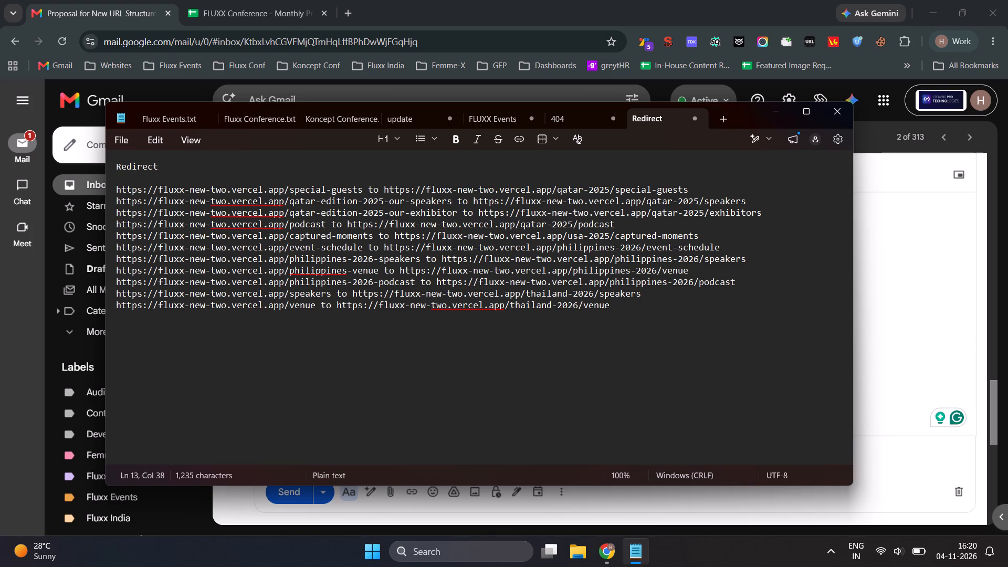
Return to the incognito browser window and open fluxxconference.com in a new tab.
key("alt+Tab")
key("alt+Tab")
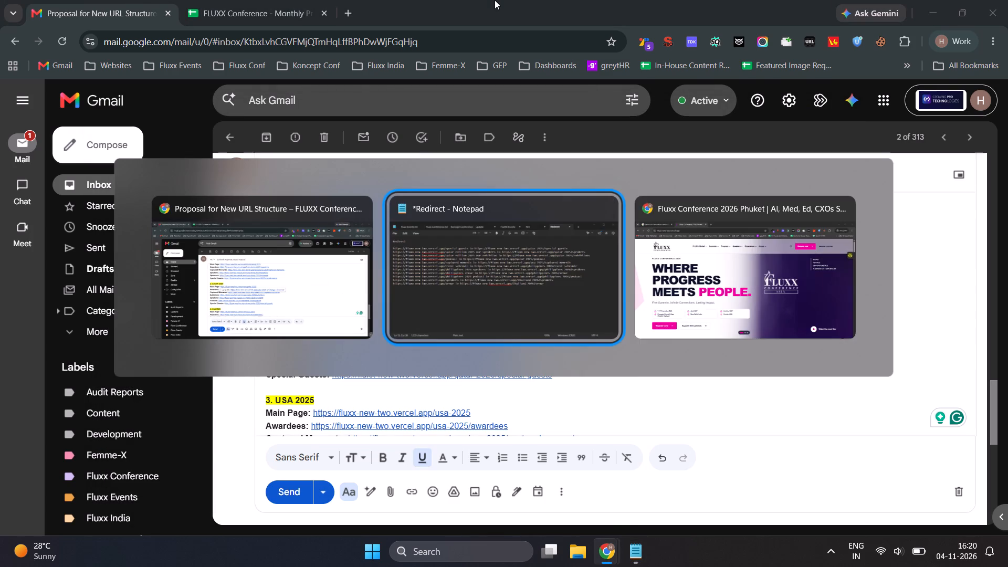
key("alt+Tab")
left_click(345, 11)
type("fluxxconfe")
key("Right")
key("ctrl+shift+Left")
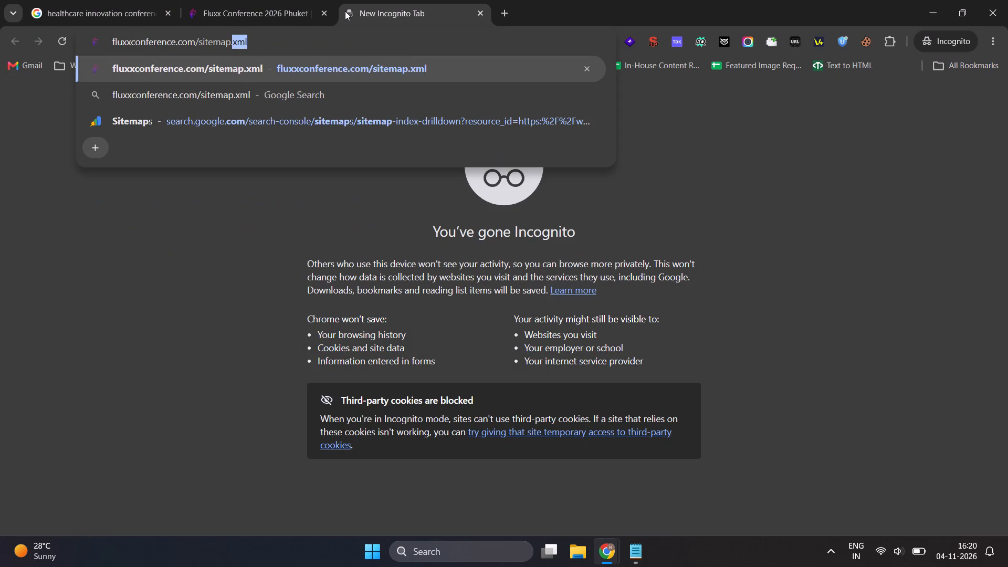
key("ctrl+shift+Left")
key("ctrl+shift+Left")
key("ctrl+shift+Right")
key("BackSpace")
key("Return")
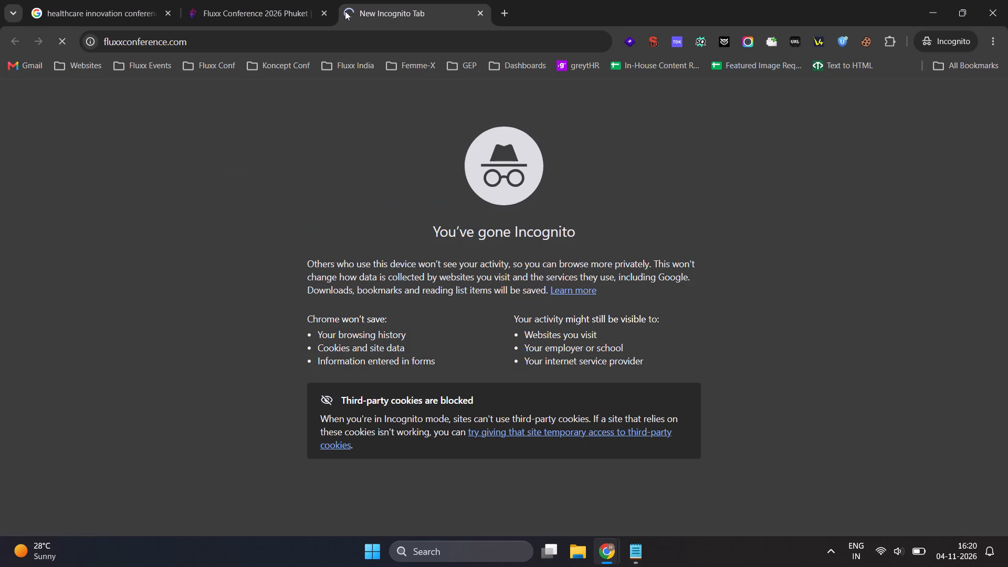
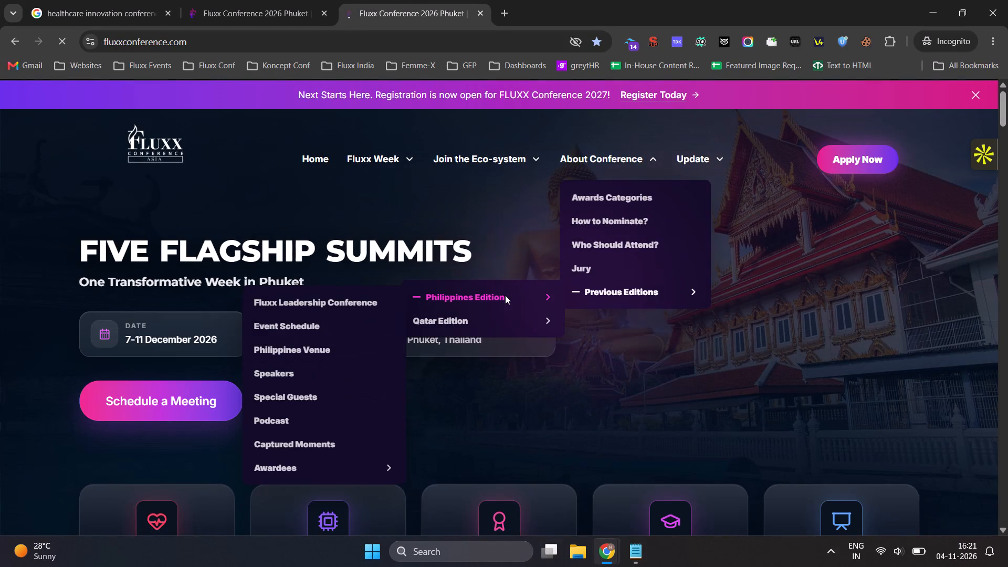
Open the Philippines Edition's Event Schedule, Philippines Venue, Speakers, Special Guests, Podcast and Captured Moments pages in separate background tabs.
middle_click(296, 332)
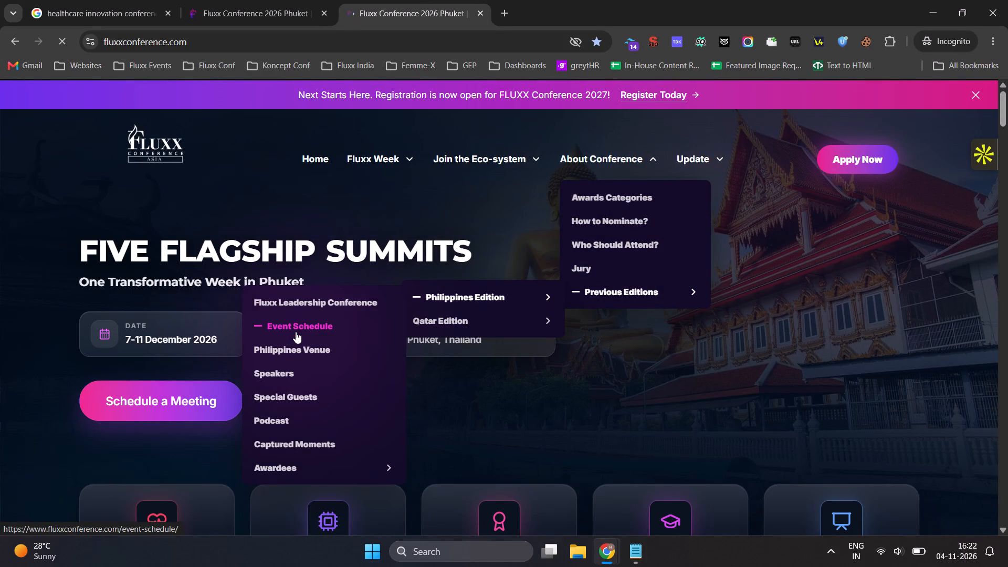
middle_click(301, 348)
middle_click(286, 374)
middle_click(295, 396)
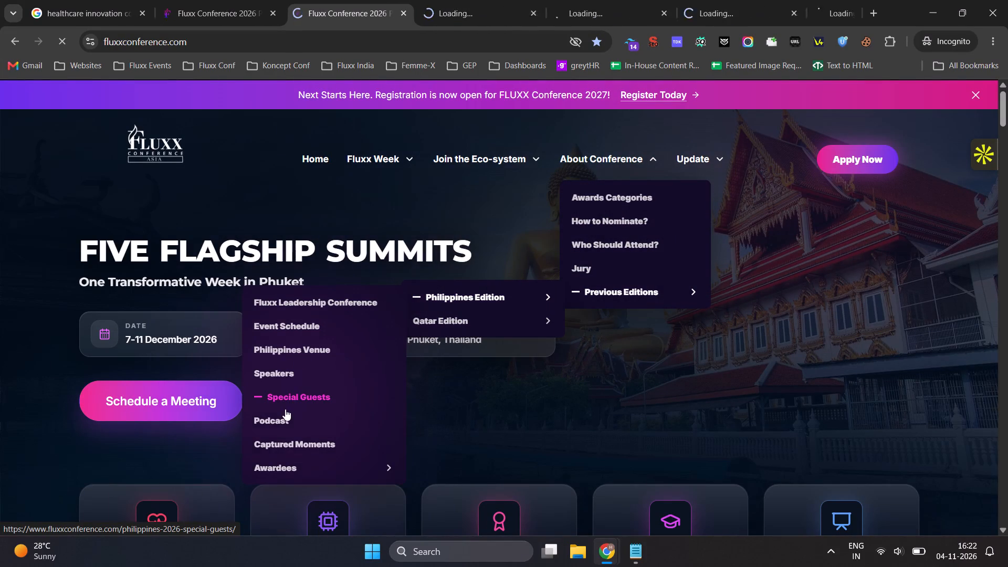
middle_click(283, 419)
middle_click(303, 440)
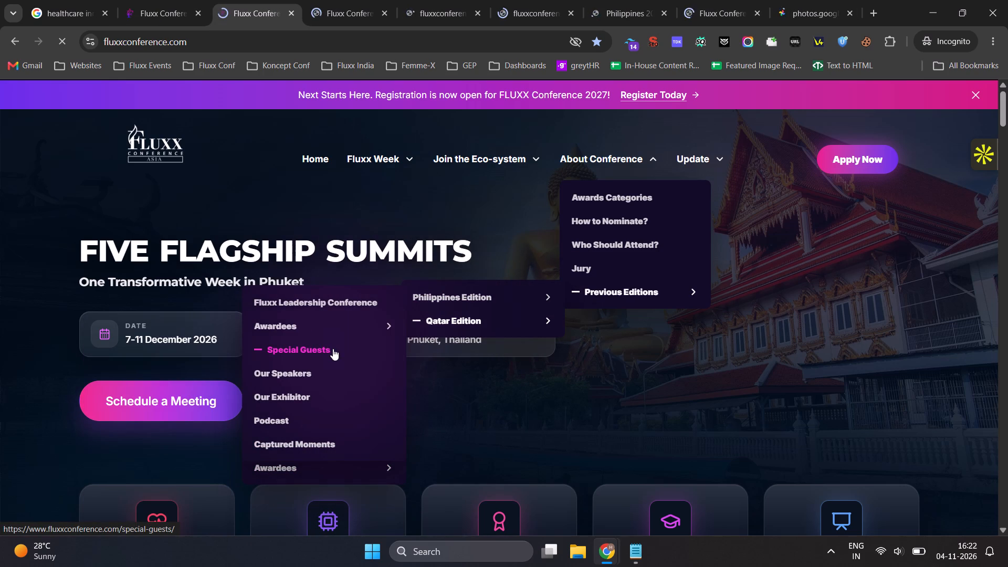
Open the Qatar Edition's Special Guests, Our Speakers, Our Exhibitor, Podcast and Captured Moments pages in separate background tabs.
middle_click(333, 349)
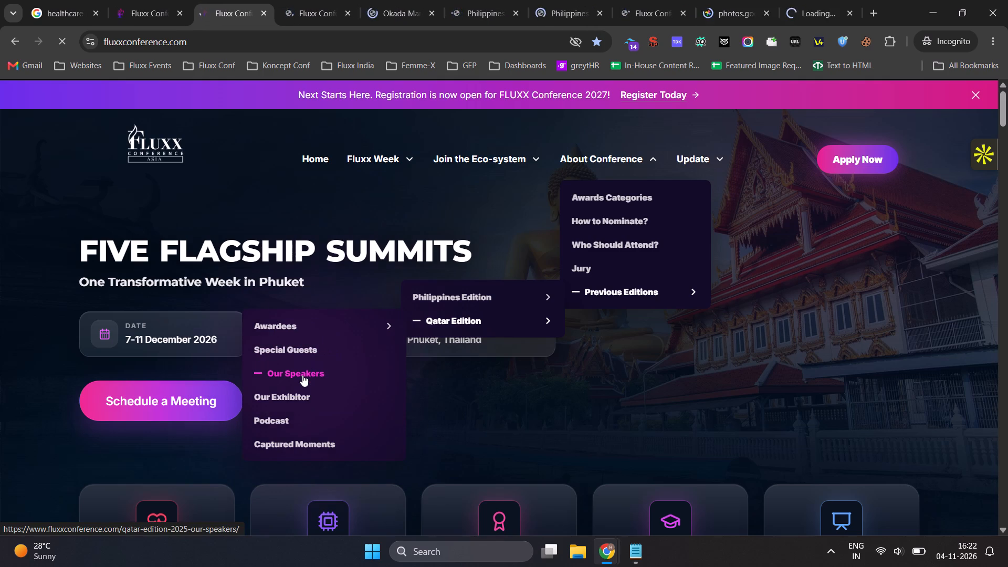
middle_click(302, 375)
middle_click(302, 396)
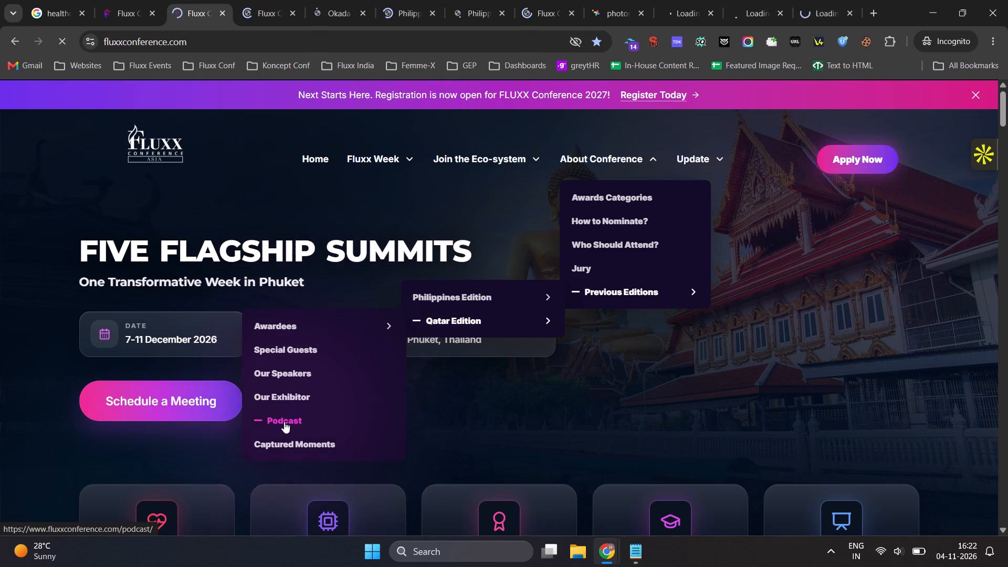
middle_click(284, 422)
middle_click(302, 447)
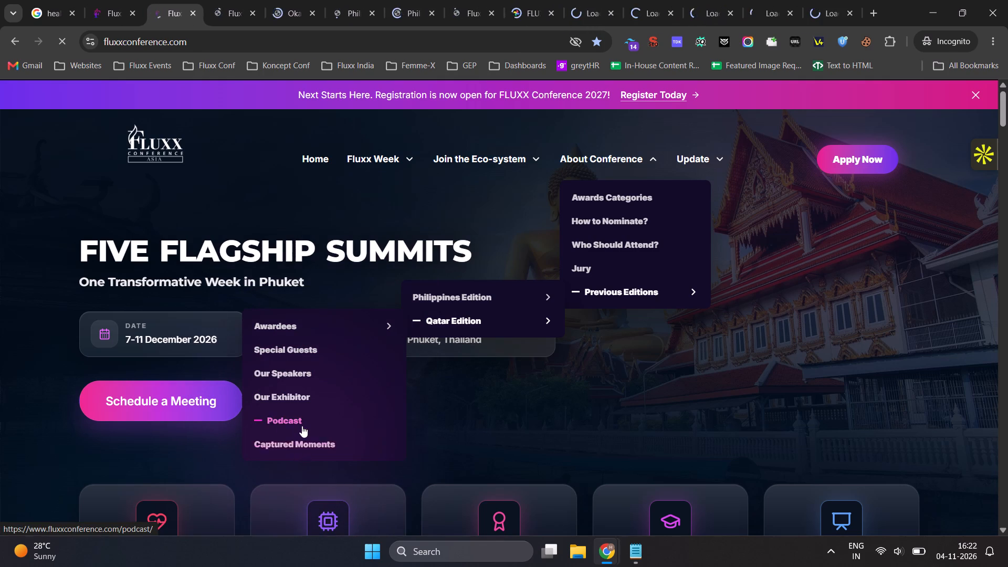
Check the URLs of the opened edition pages one by one, closing the Event Schedule and Philippines Venue tabs after viewing them.
left_click(230, 0)
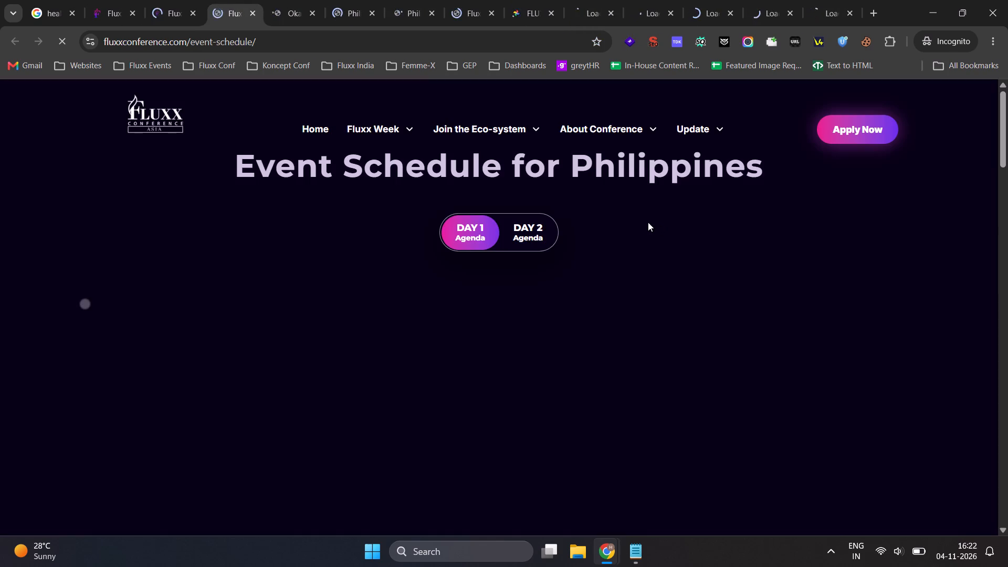
key("ctrl+w")
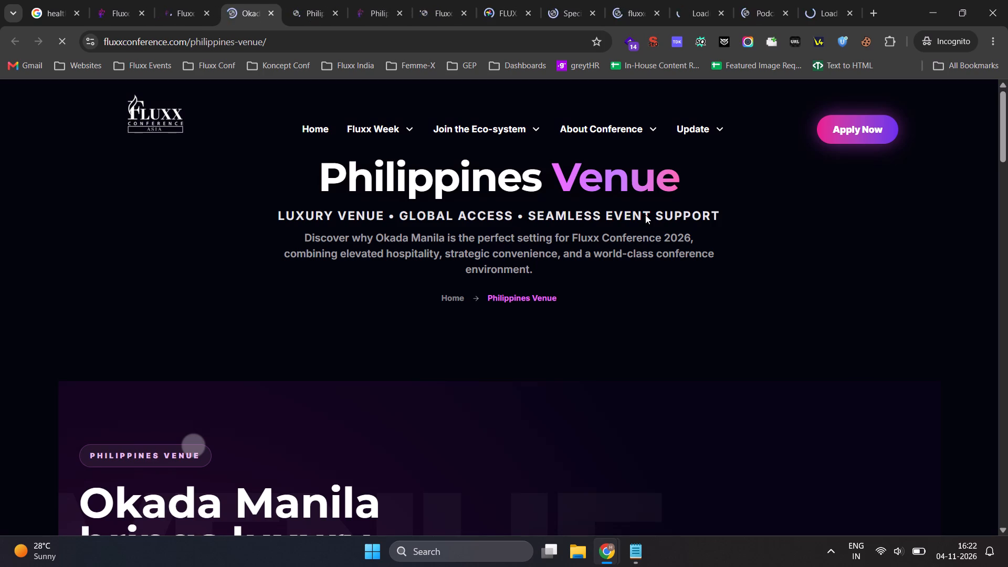
key("ctrl+w")
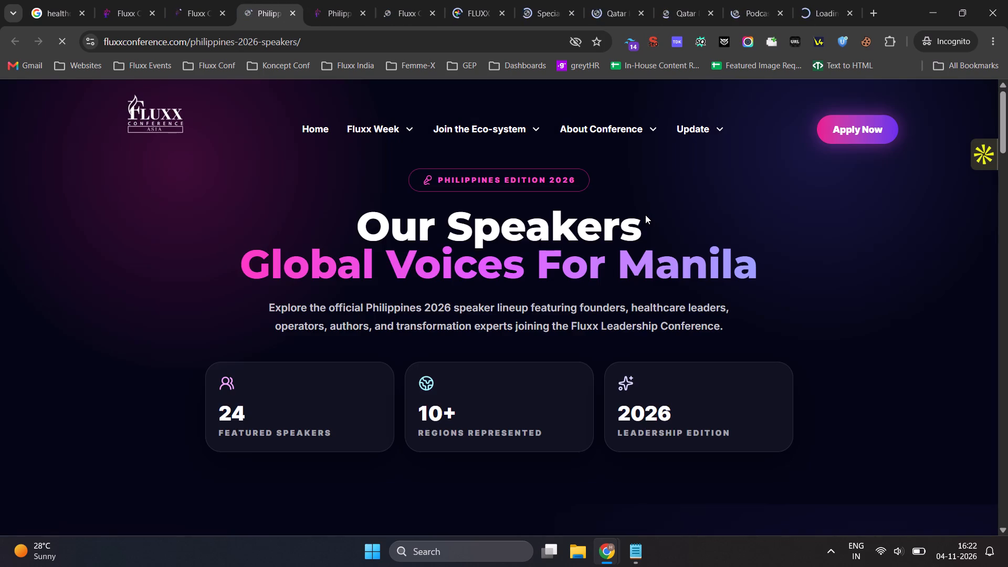
Check the URLs of the Philippines Speakers, Special Guests and Podcast pages, closing each tab after viewing it.
key("ctrl+w")
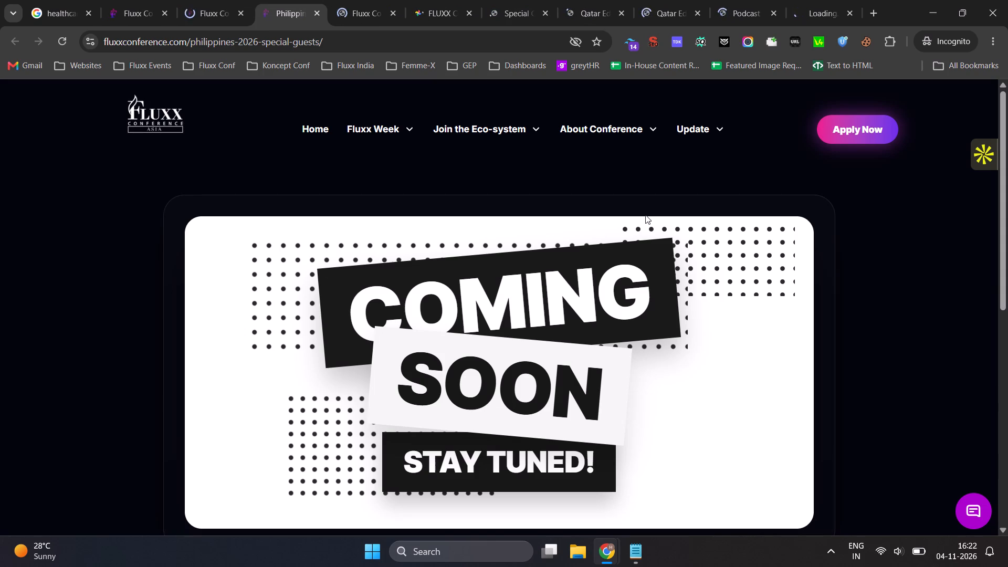
key("ctrl+w")
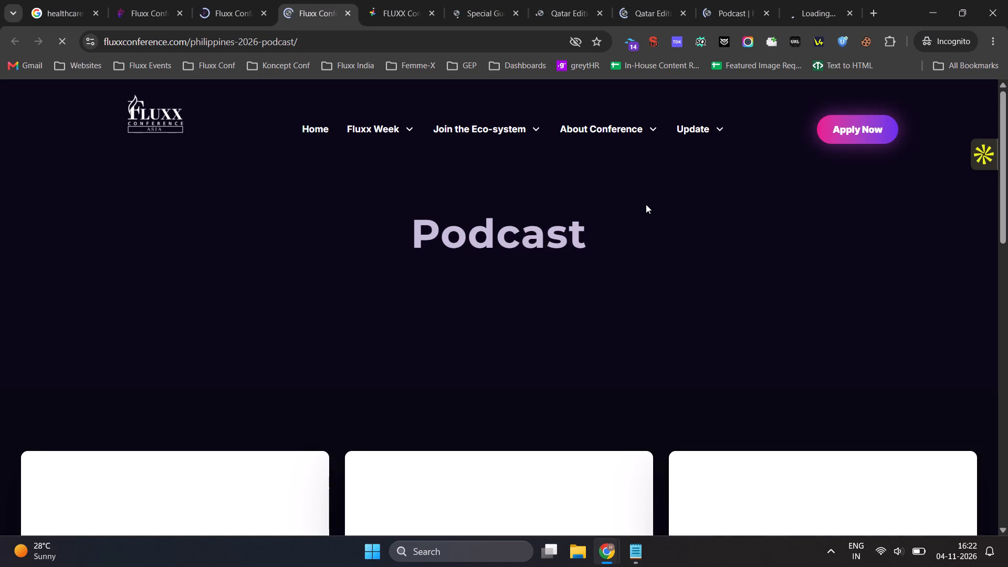
key("ctrl+w")
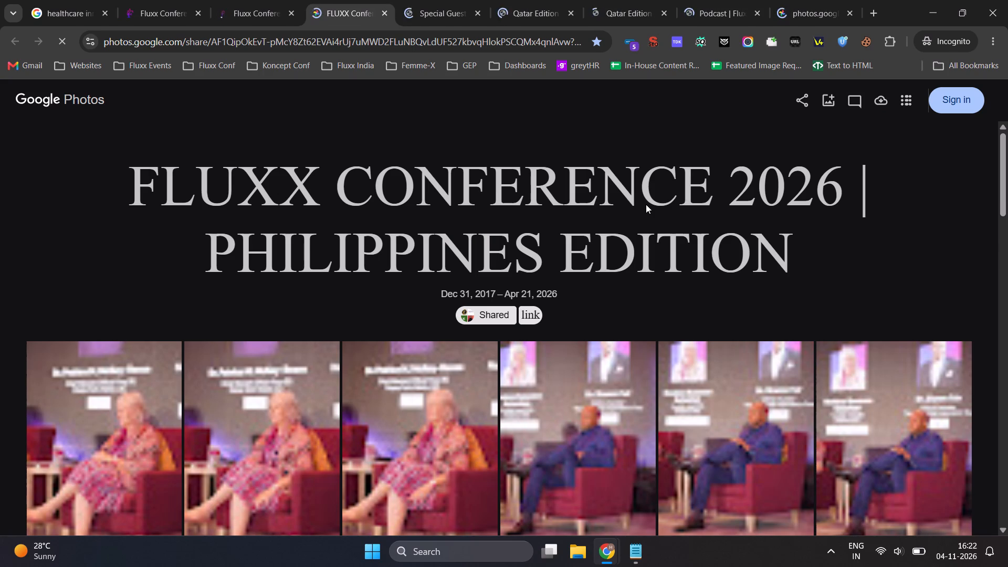
Review the Redirect note's old-to-new URL list in Notepad and return to the Gmail reply draft.
key("alt+Tab")
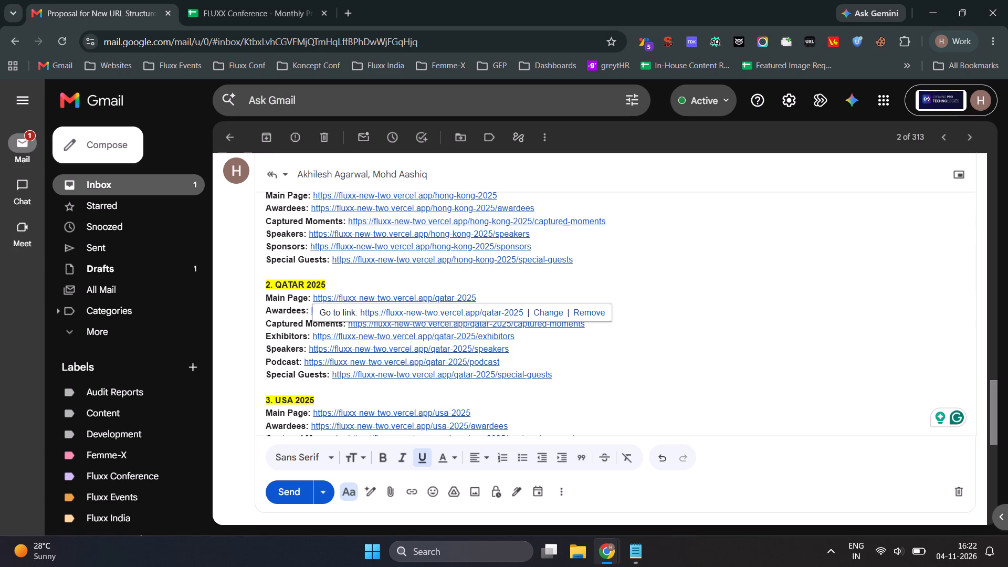
key("alt+Tab")
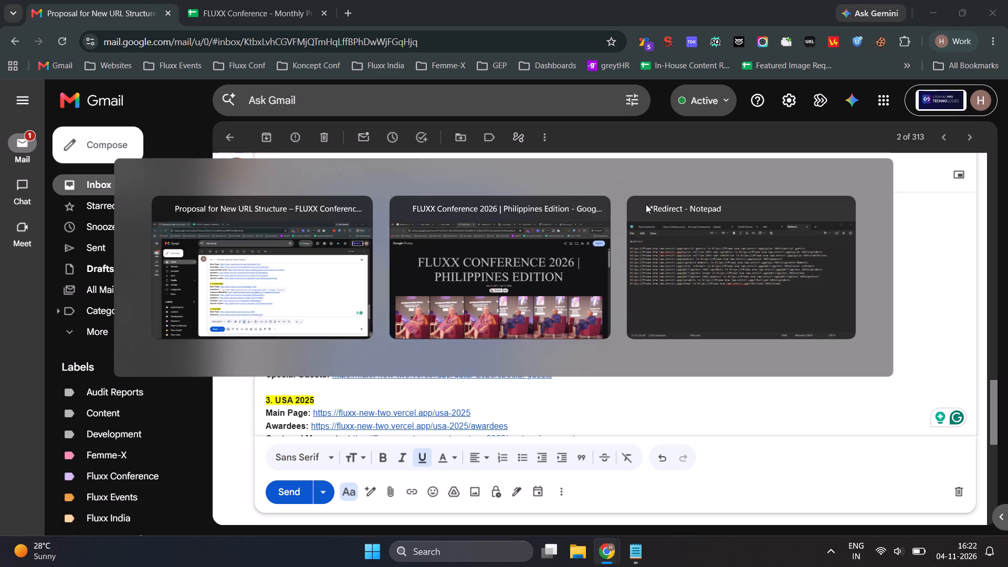
key("alt+Tab")
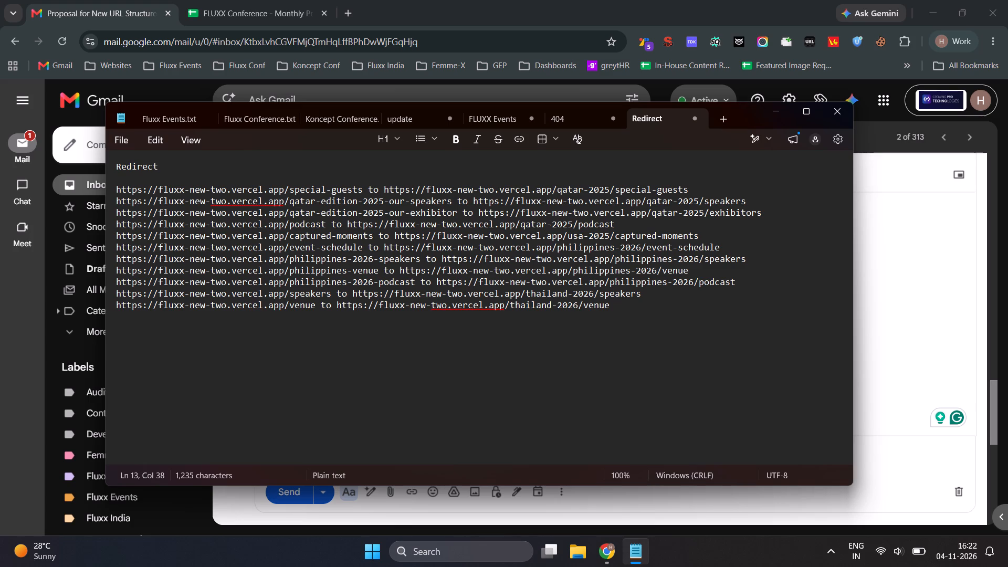
key("alt+Tab")
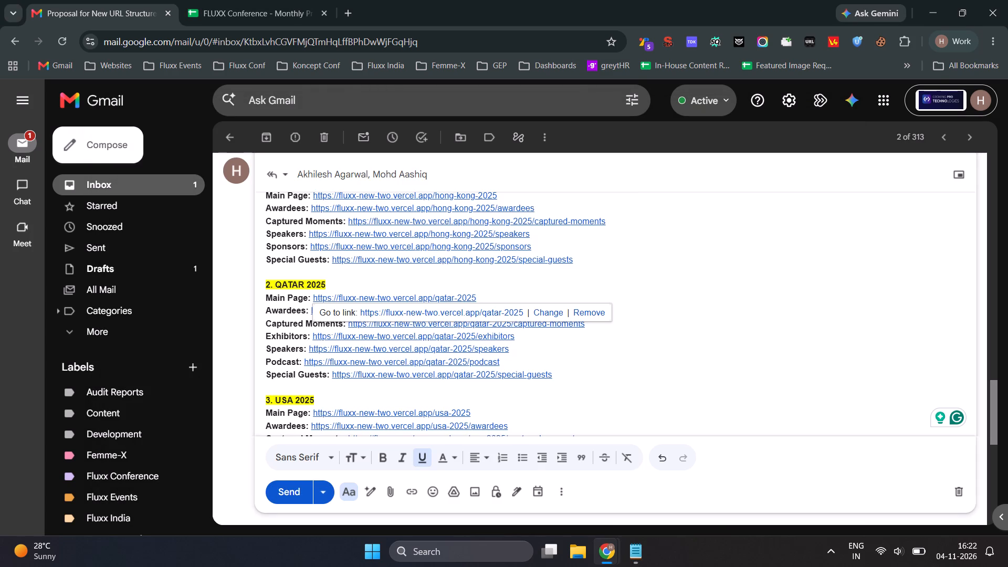
scroll(658, 261, "up", 2)
scroll(580, 287, "down", 3)
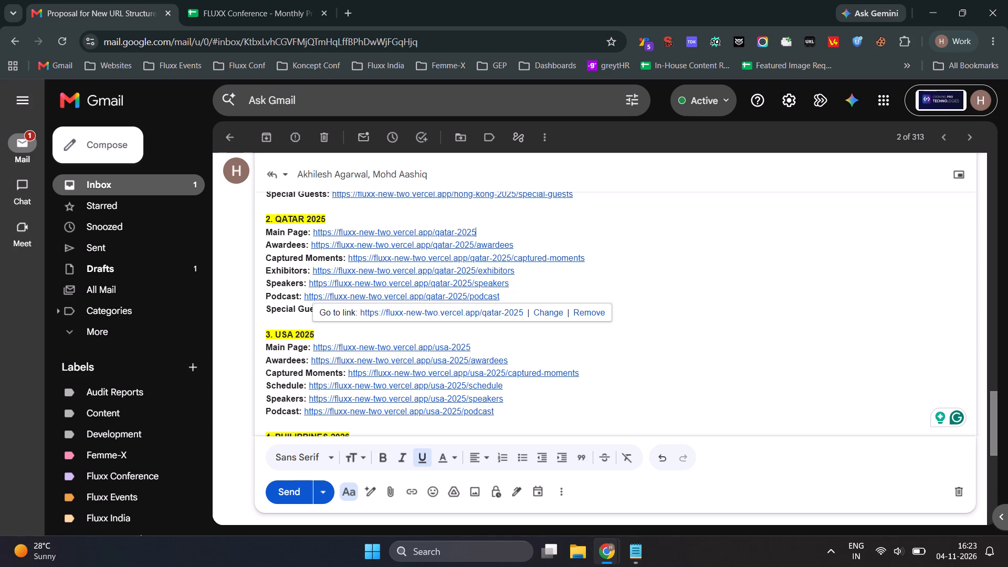
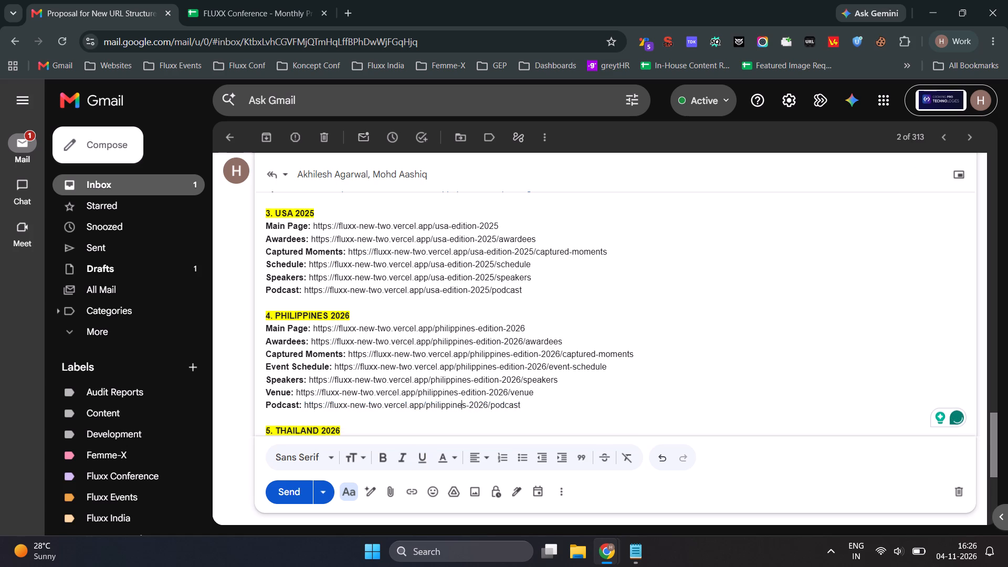
Insert "-edition" before "-2026" in the Philippines 2026 Podcast URL of the email draft.
key("Right")
key("ctrl+shift+v")
left_click(520, 377)
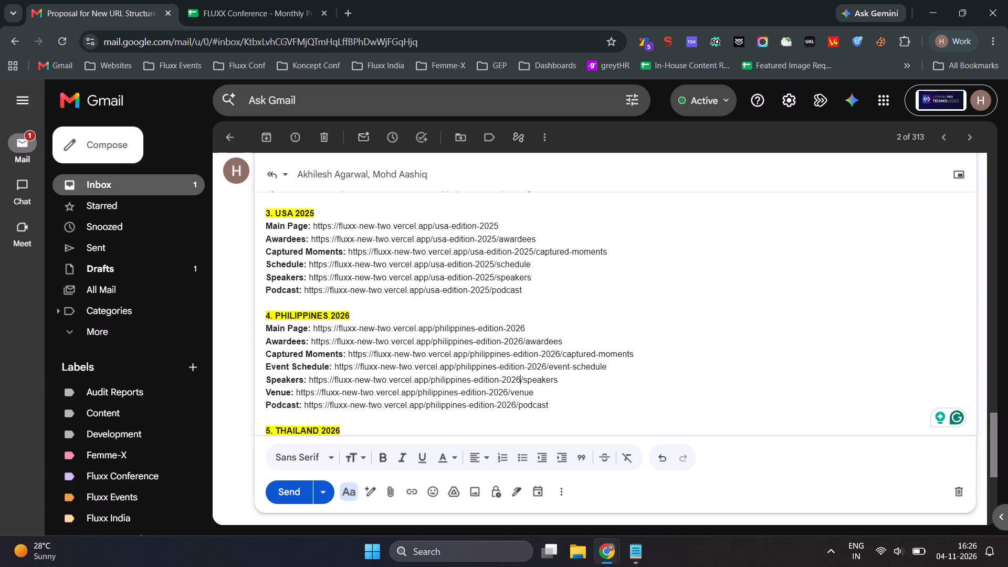
Remove the hyperlinks from the Thailand 2026 Main Page, Schedule, Speakers and Venue URLs, keeping them as plain text.
scroll(512, 360, "down", 2)
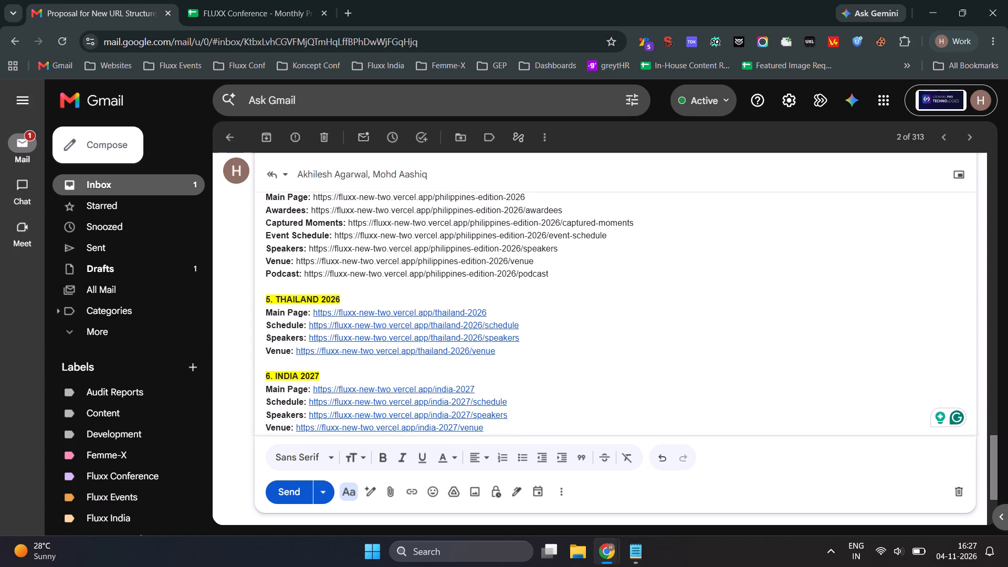
left_click(464, 313)
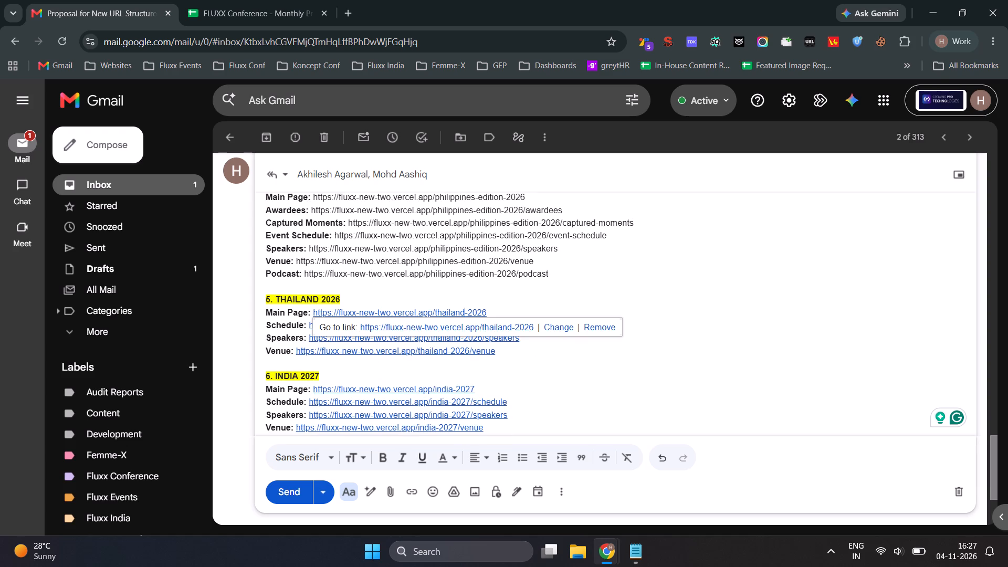
left_click(601, 327)
left_click(495, 324)
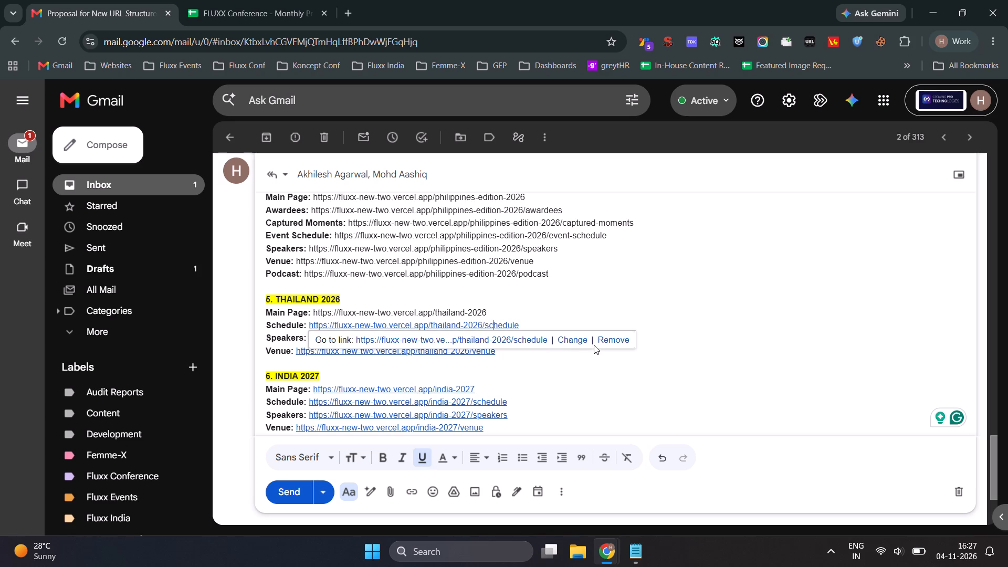
left_click(606, 340)
left_click(491, 338)
left_click(613, 357)
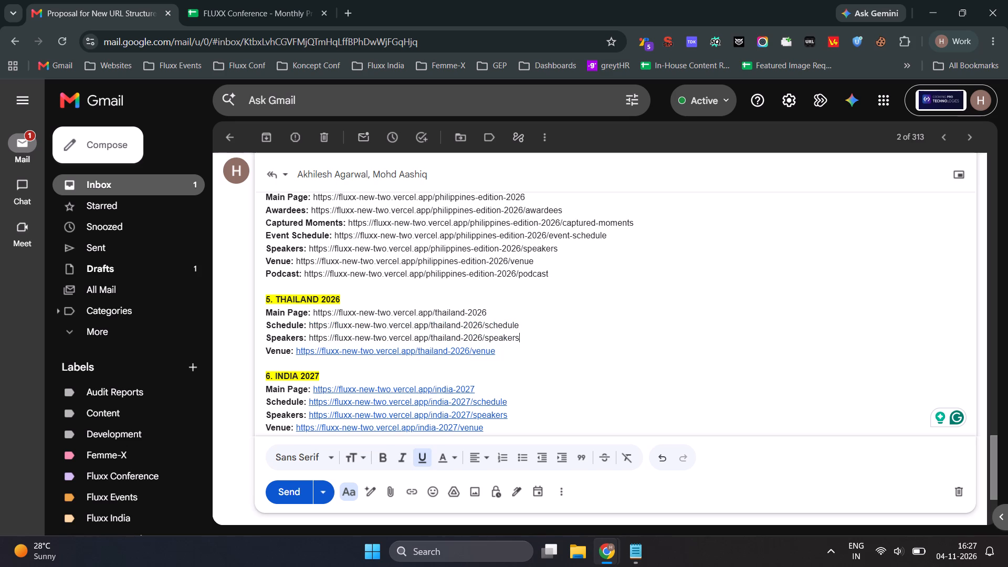
left_click(488, 351)
left_click(604, 366)
Insert "-edition" after "thailand" in the Thailand 2026 Main Page and Schedule URLs.
left_click(464, 312)
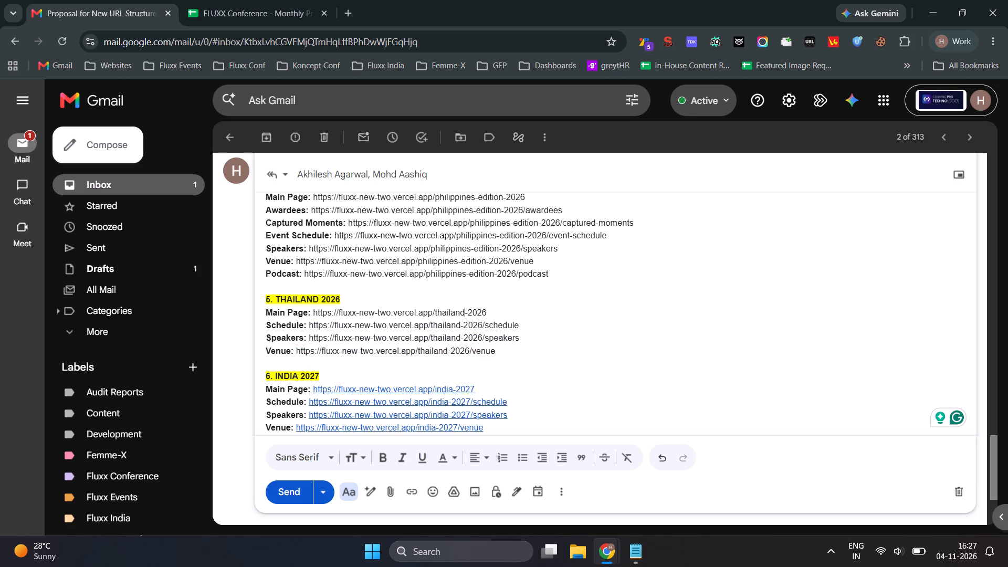
key("ctrl+shift+v")
key("Down")
key("ctrl+Left")
key("ctrl+Left")
key("ctrl+Left")
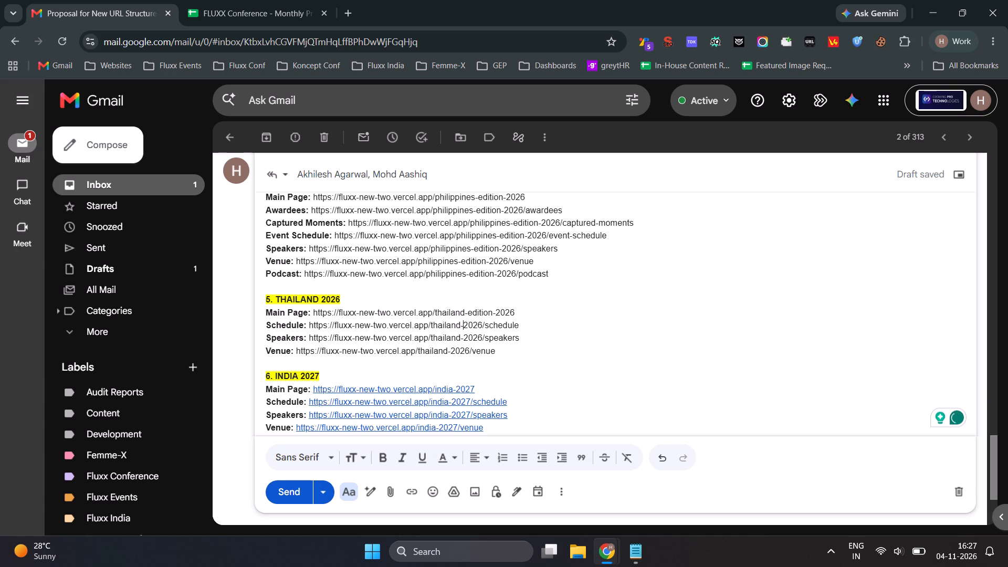
key("Left")
key("ctrl+shift+v")
Insert "-edition" after "thailand" in the Thailand 2026 Speakers and Venue URLs.
key("Down")
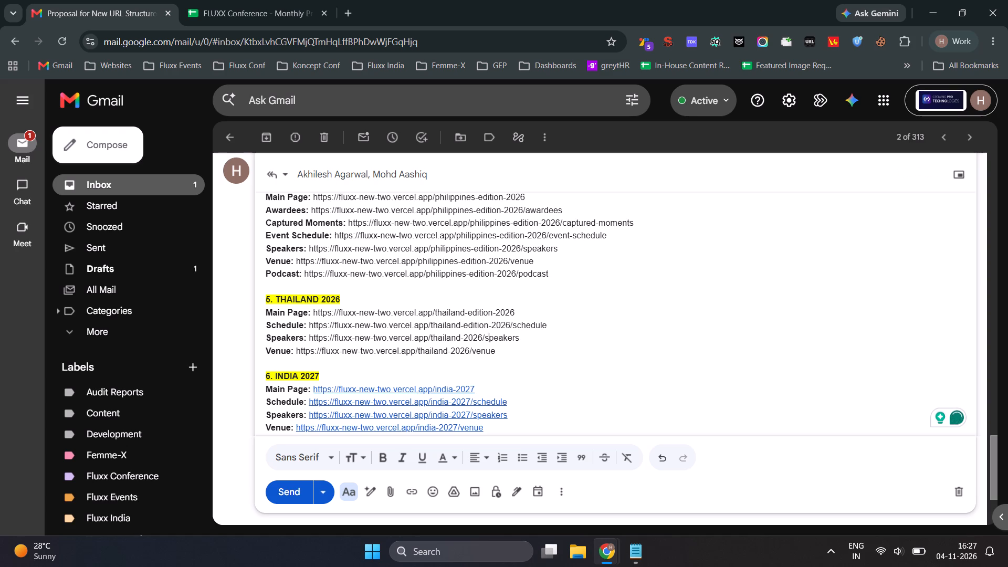
key("ctrl+Left")
key("ctrl+Left")
key("ctrl+Left")
key("Left")
key("ctrl+shift+v")
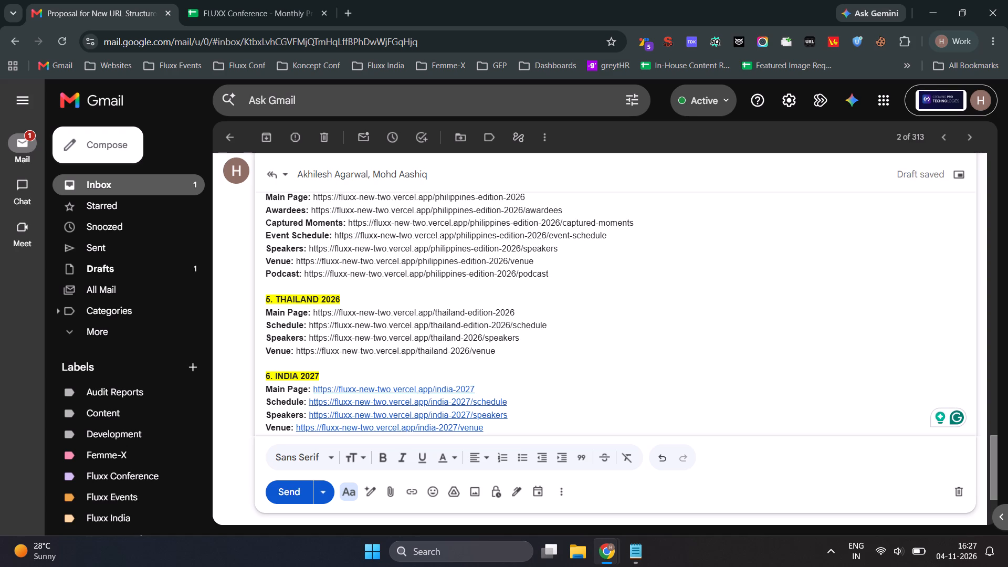
key("Down")
key("ctrl+Left")
key("ctrl+Left")
key("ctrl+Left")
key("Left")
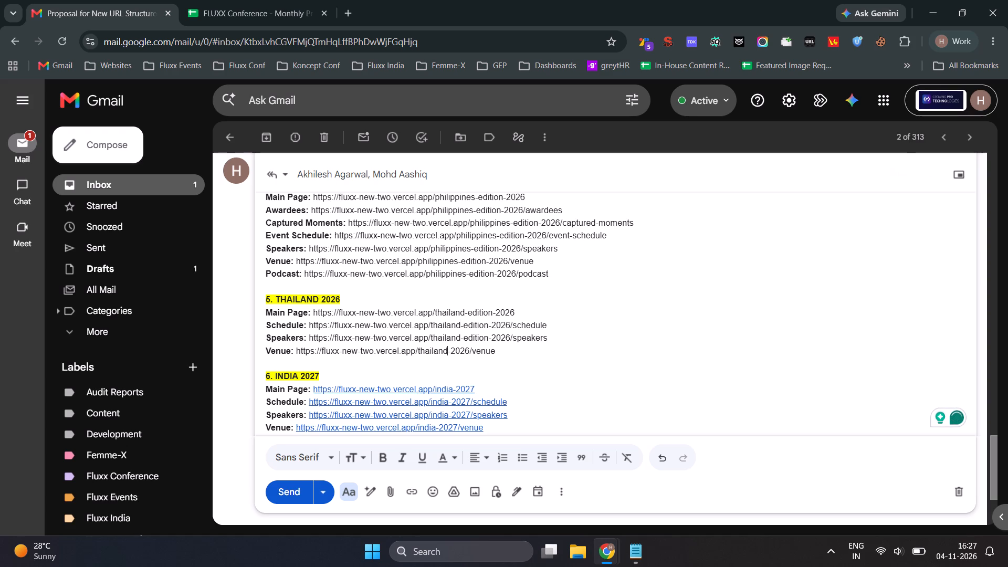
key("ctrl+shift+v")
Remove the hyperlinks from the India 2027 Main Page, Schedule, Speakers and Venue URLs, keeping them as plain text.
scroll(505, 325, "down", 1)
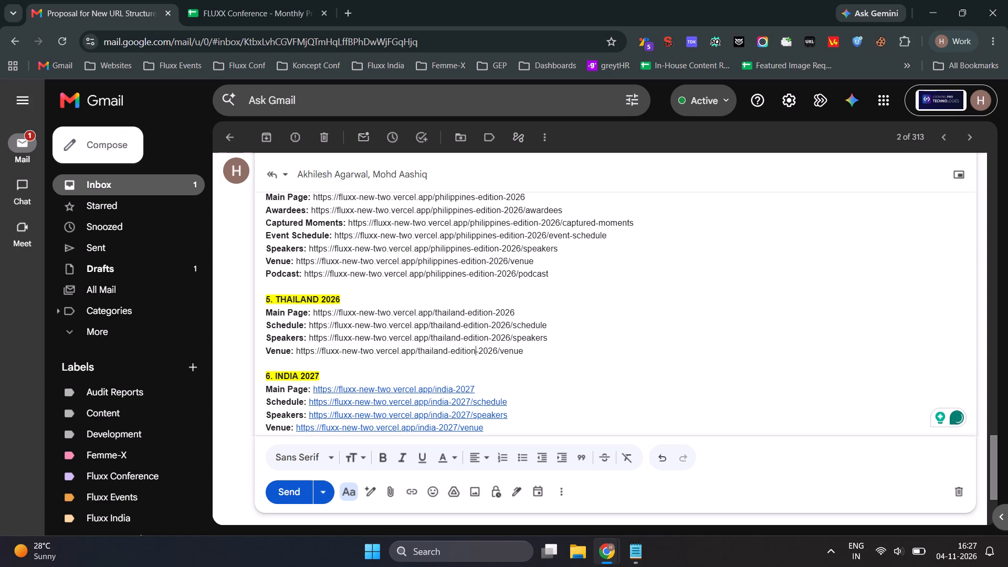
scroll(452, 355, "down", 1)
left_click(460, 259)
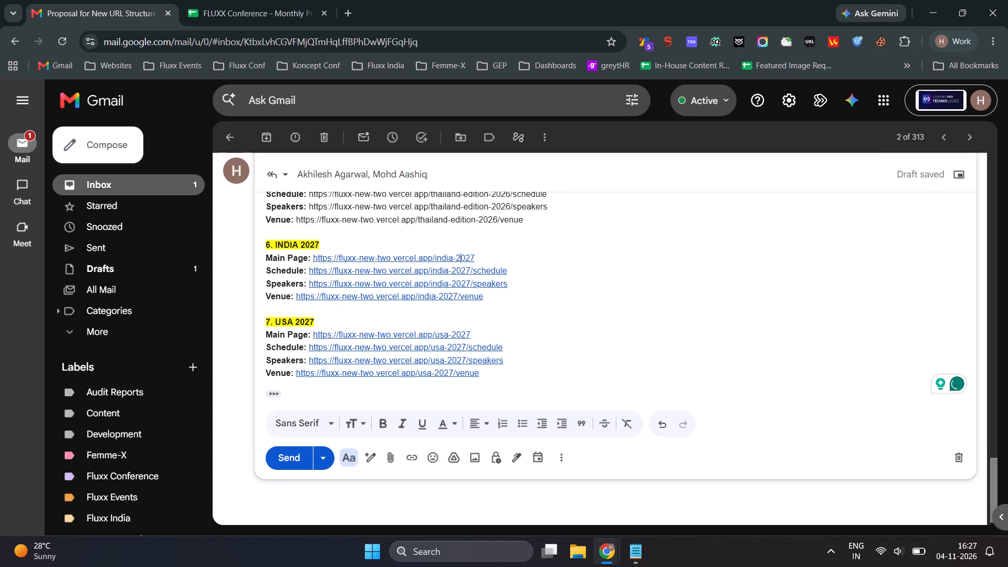
left_click(582, 276)
left_click(474, 275)
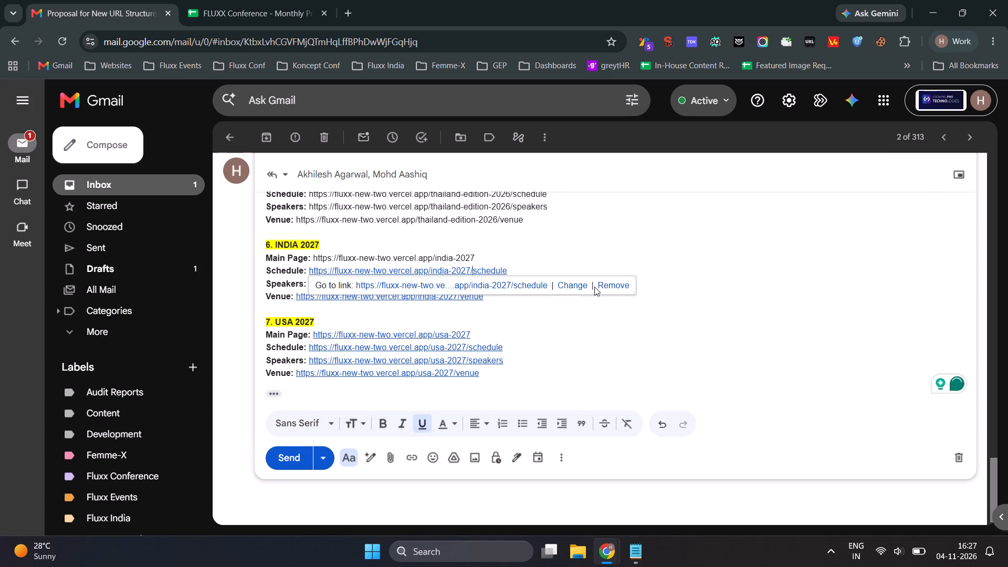
left_click(602, 286)
left_click(481, 286)
left_click(616, 300)
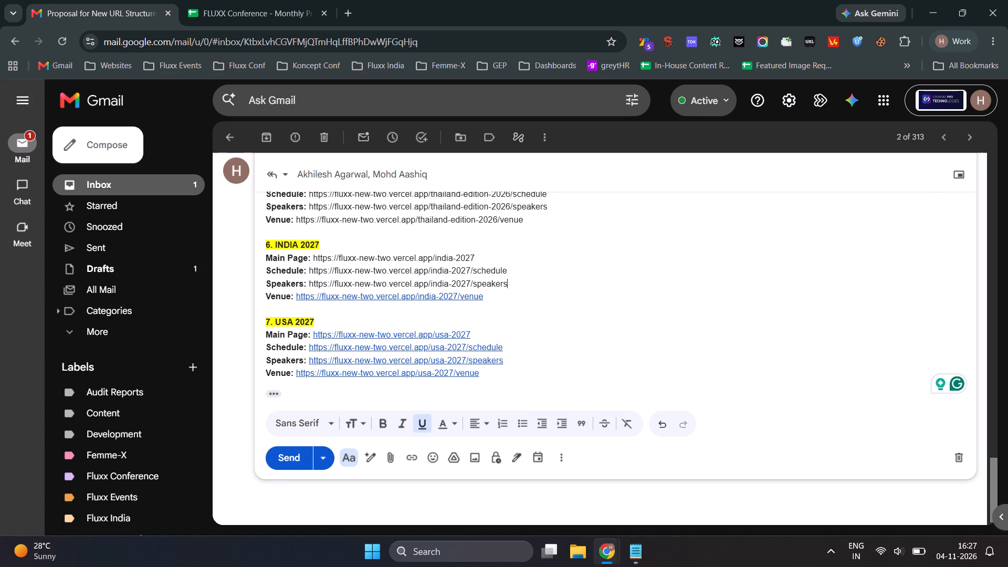
left_click(455, 296)
left_click(605, 313)
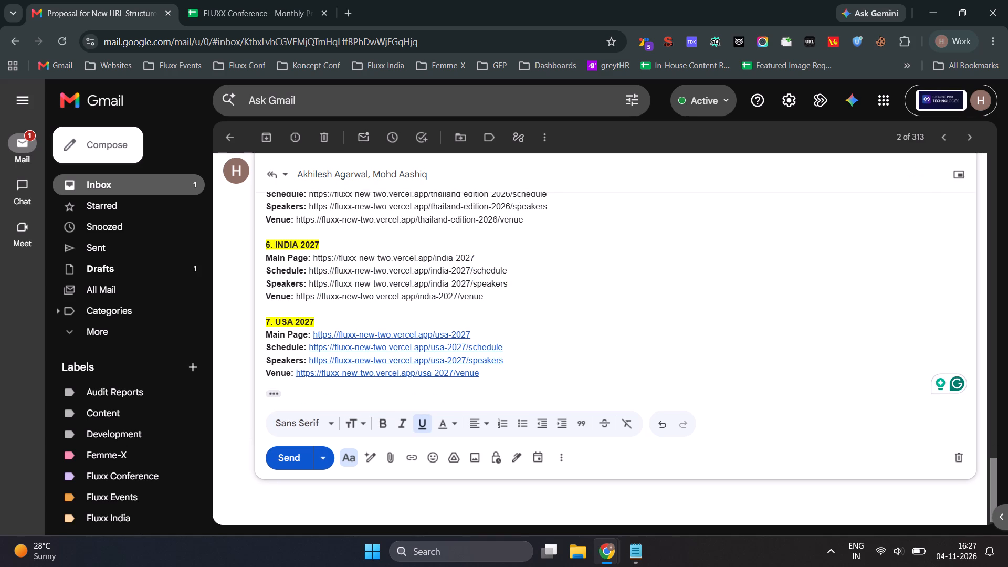
Insert "-edition" after "india" in the India 2027 Main Page and Schedule URLs.
left_click(454, 258)
key("ctrl+shift+v")
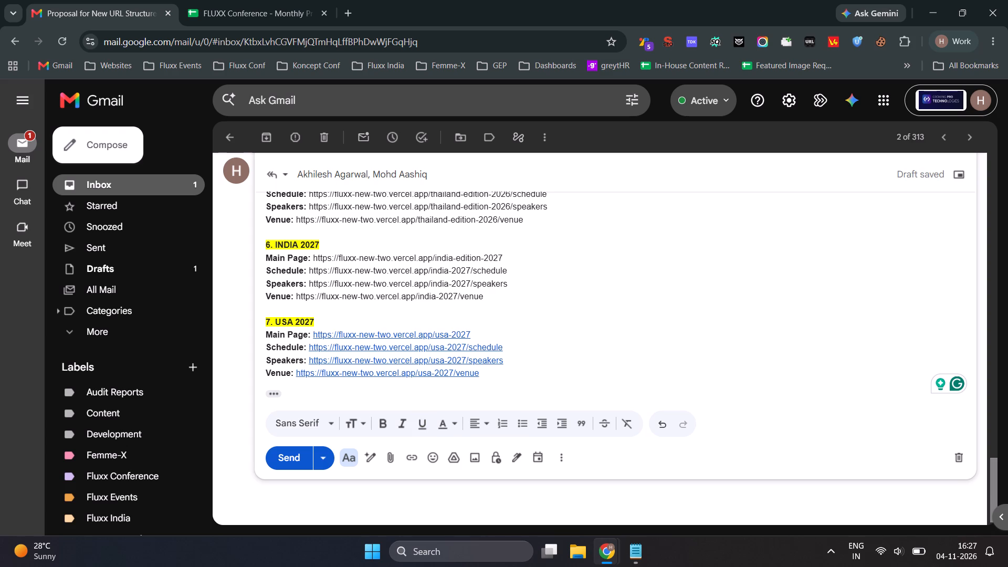
key("Down")
key("ctrl+Left")
key("ctrl+Left")
key("ctrl+Left")
key("Left")
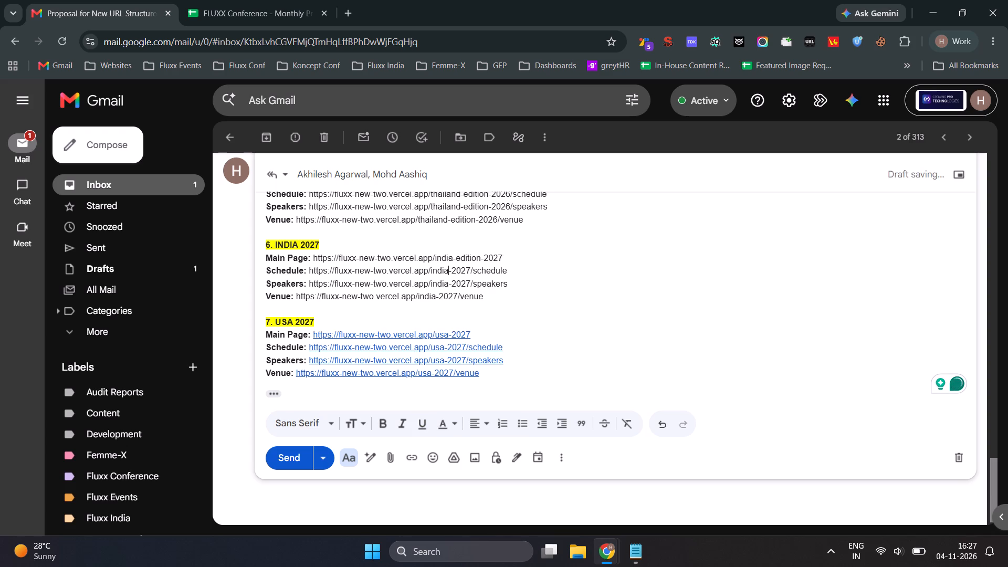
key("ctrl+shift+v")
Insert "-edition" after "india" in the India 2027 Speakers and Venue URLs.
key("Down")
key("ctrl+Left")
key("ctrl+Left")
key("ctrl+Left")
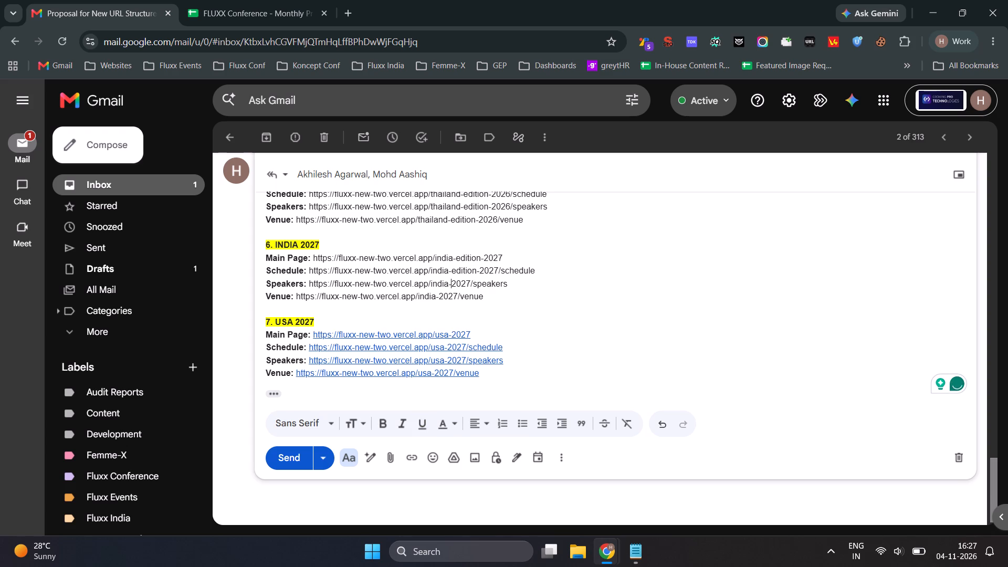
key("Left")
key("ctrl+shift+v")
key("Down")
key("ctrl+Left")
key("ctrl+Left")
key("ctrl+Left")
key("Left")
key("ctrl+shift+v")
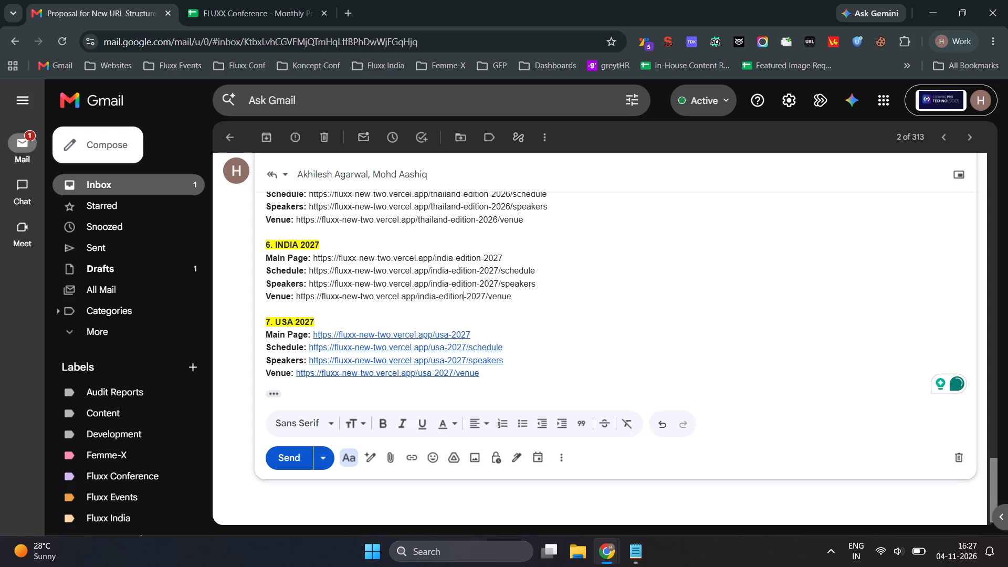
left_click(454, 333)
left_click(590, 345)
left_click(473, 347)
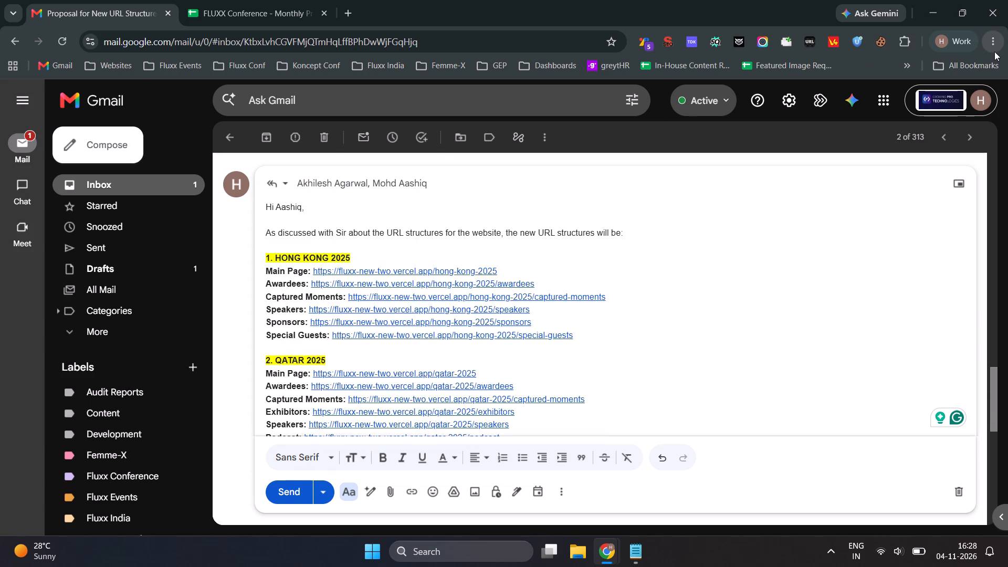
key("alt+Tab")
key("alt+Tab")
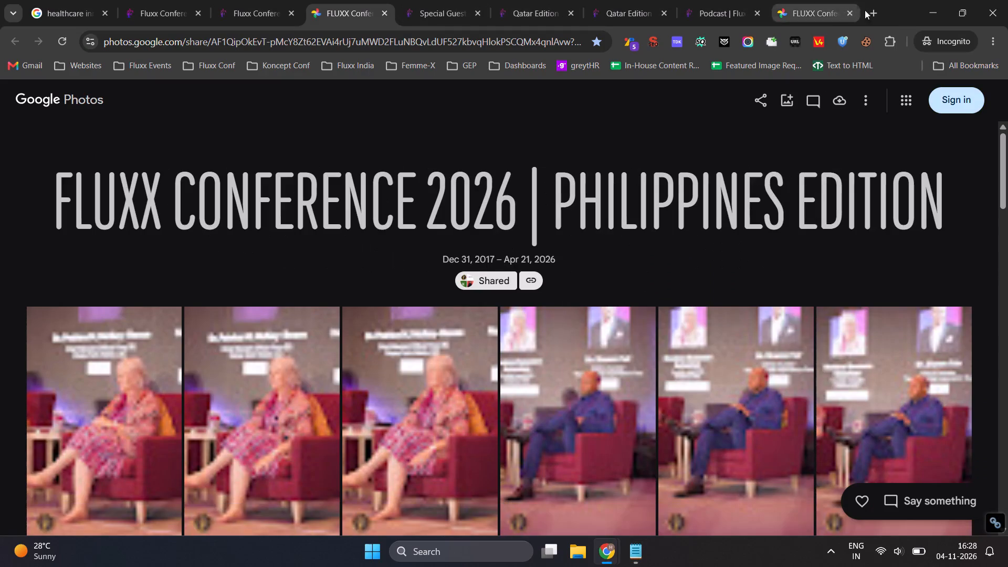
left_click(873, 14)
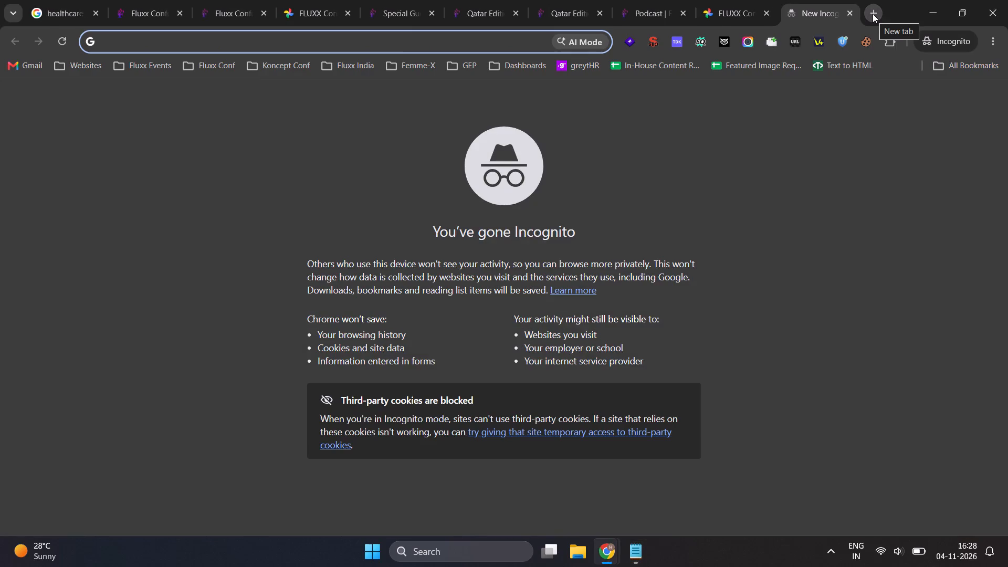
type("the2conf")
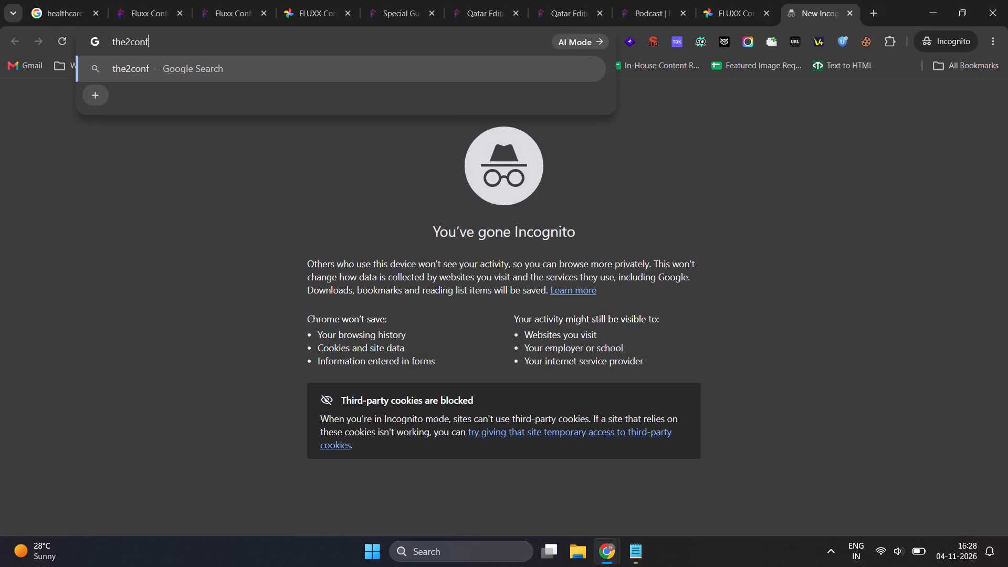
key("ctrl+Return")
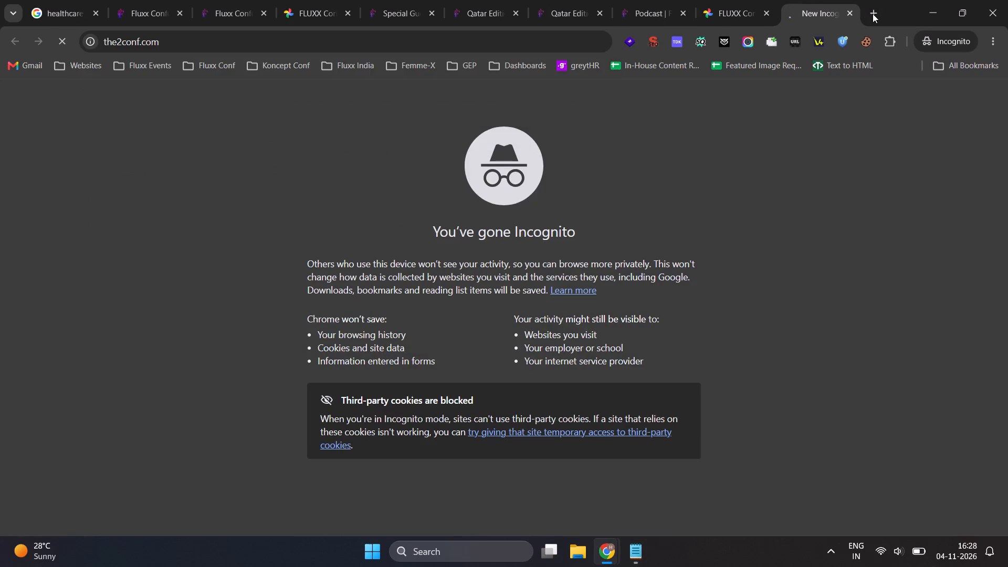
left_click(500, 49)
left_click(500, 46)
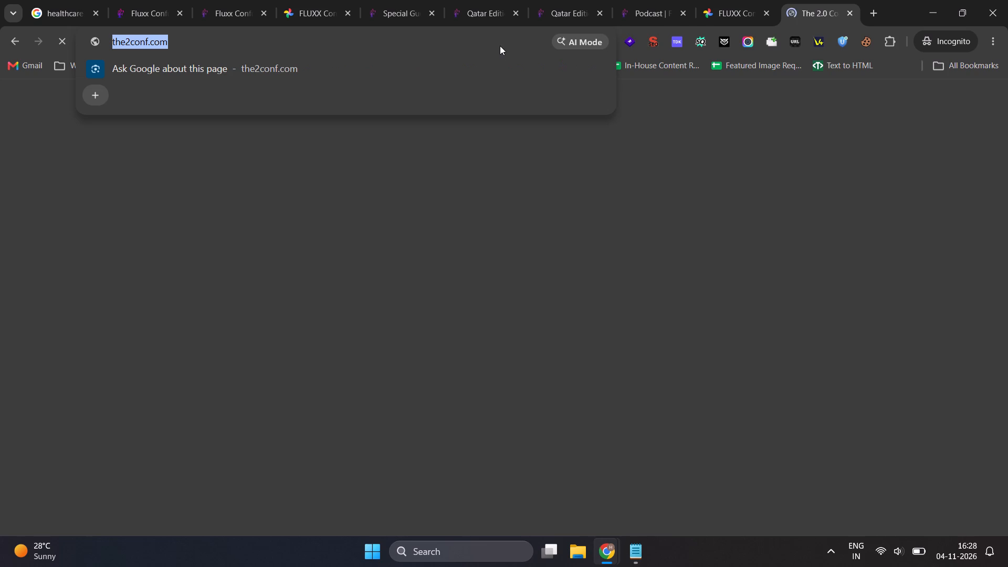
left_click(161, 42)
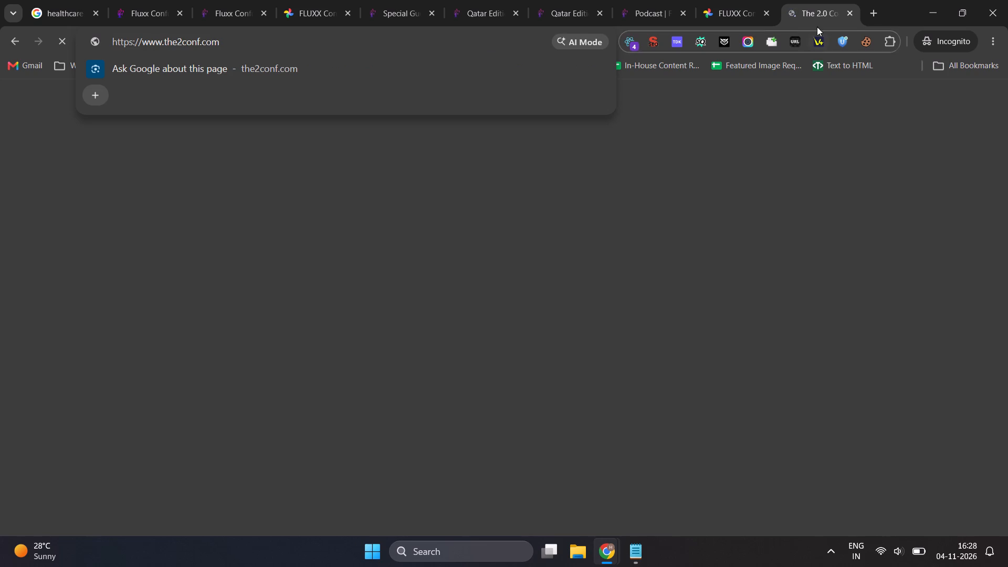
In the Incognito window, close the 2.0 Conference tab and the Philippines Edition Google Photos album tab.
left_click(849, 12)
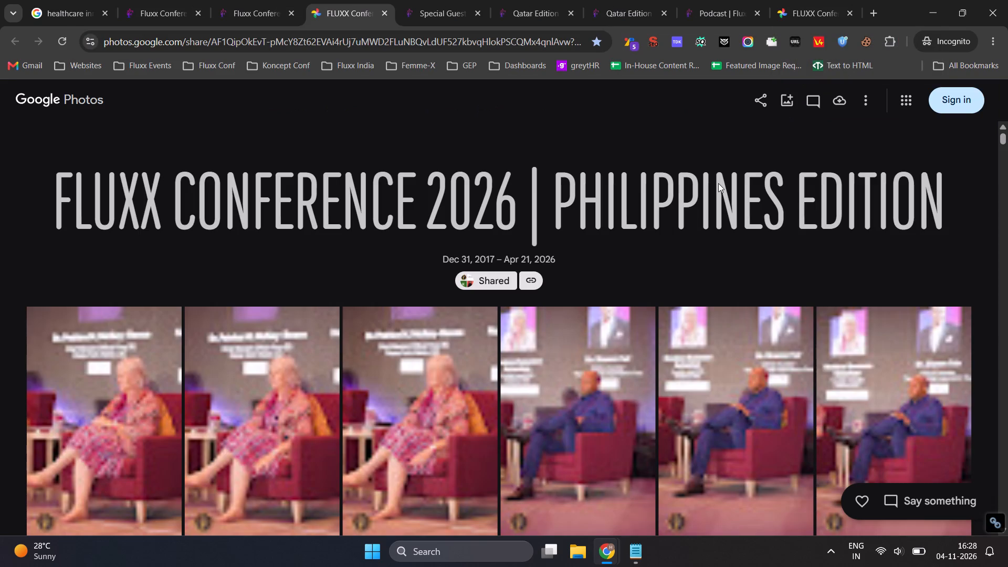
left_click(149, 0)
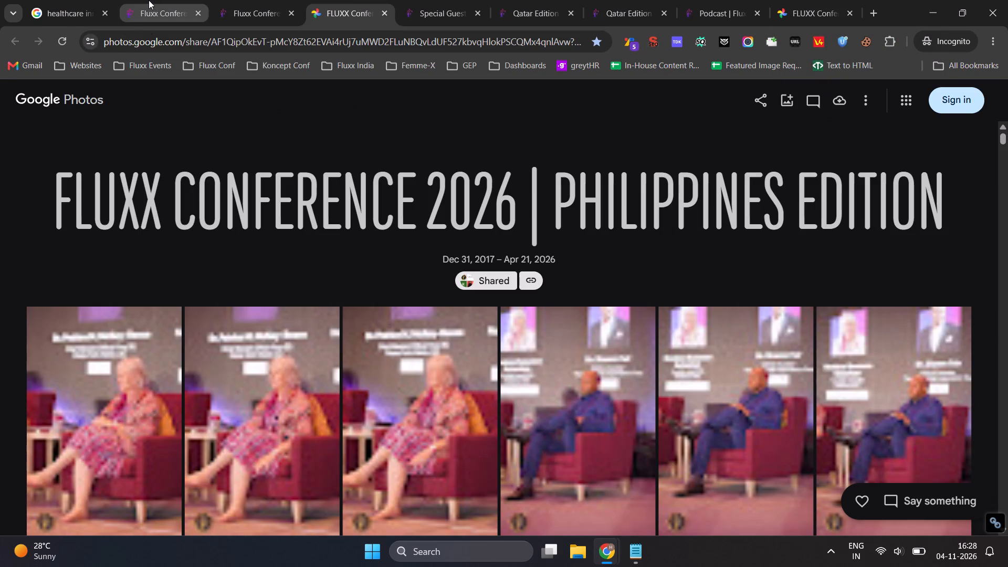
left_click(261, 0)
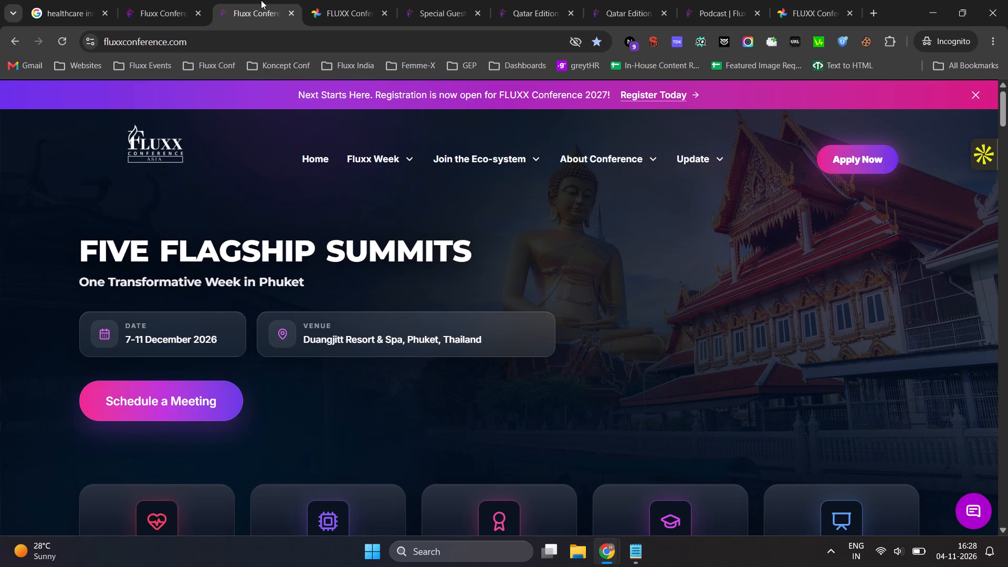
left_click(332, 0)
key("ctrl+w")
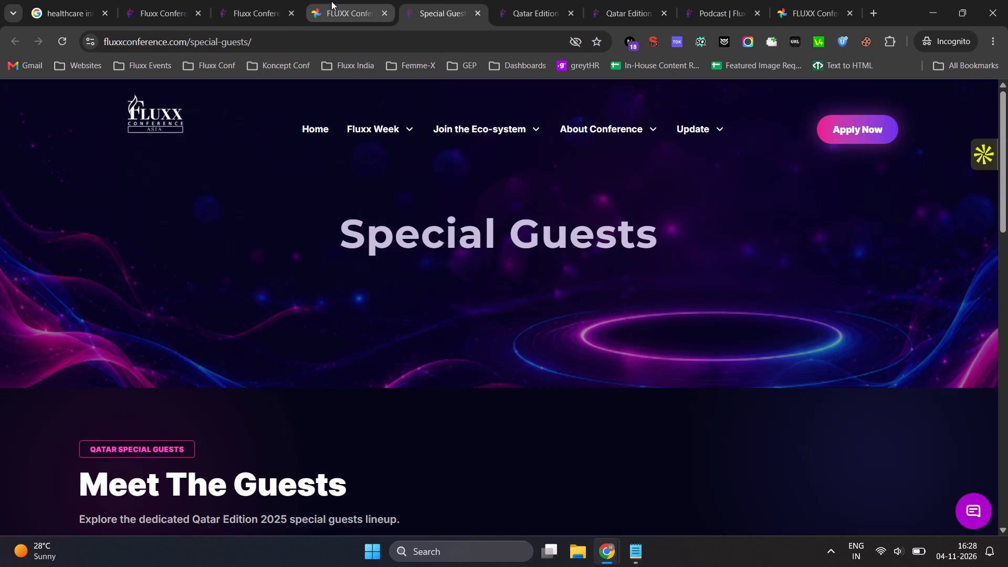
Close the Special Guests, Qatar Edition 2025 Our Speakers and Qatar Edition 2025 Our Exhibitor tabs.
key("ctrl+w")
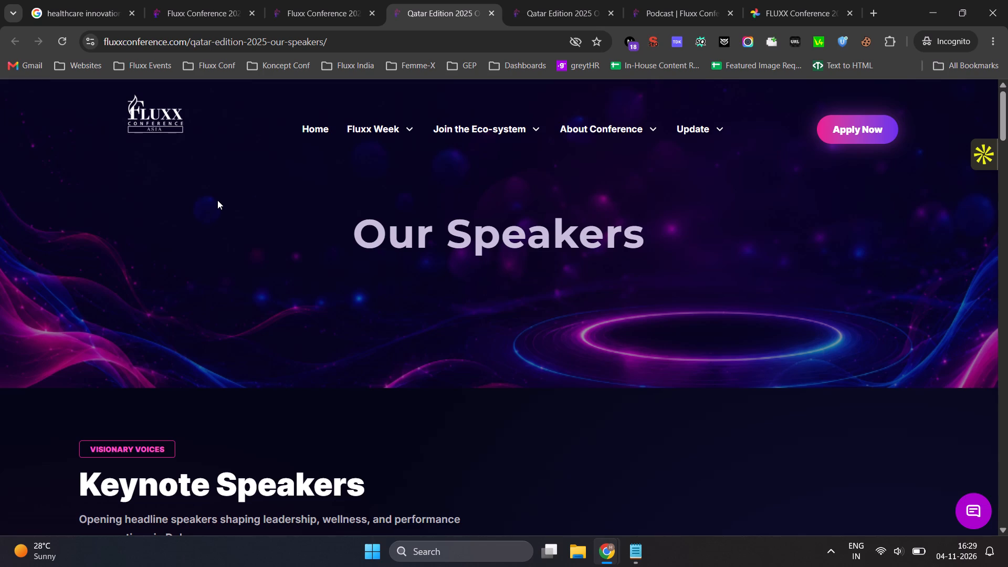
key("ctrl+w")
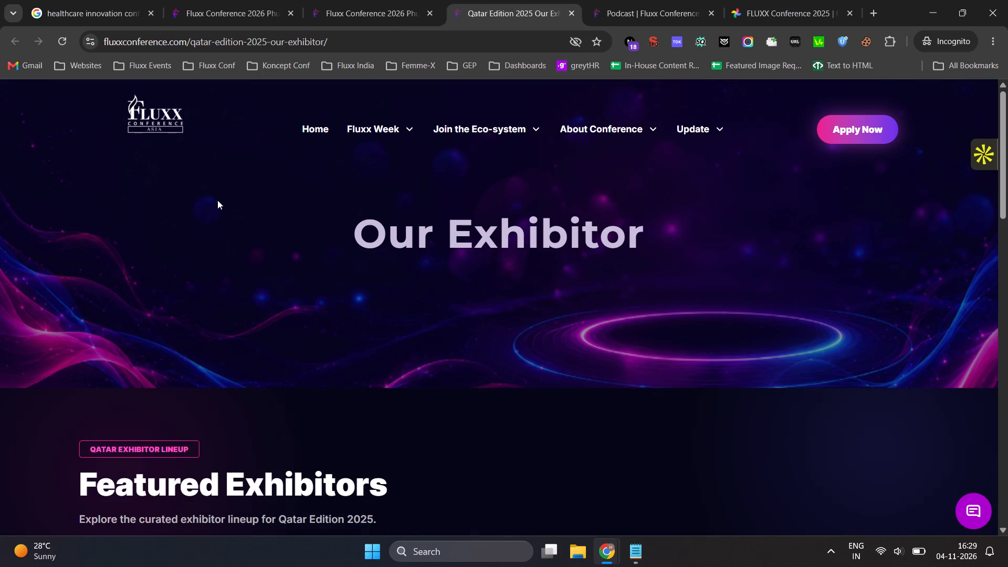
key("ctrl+w")
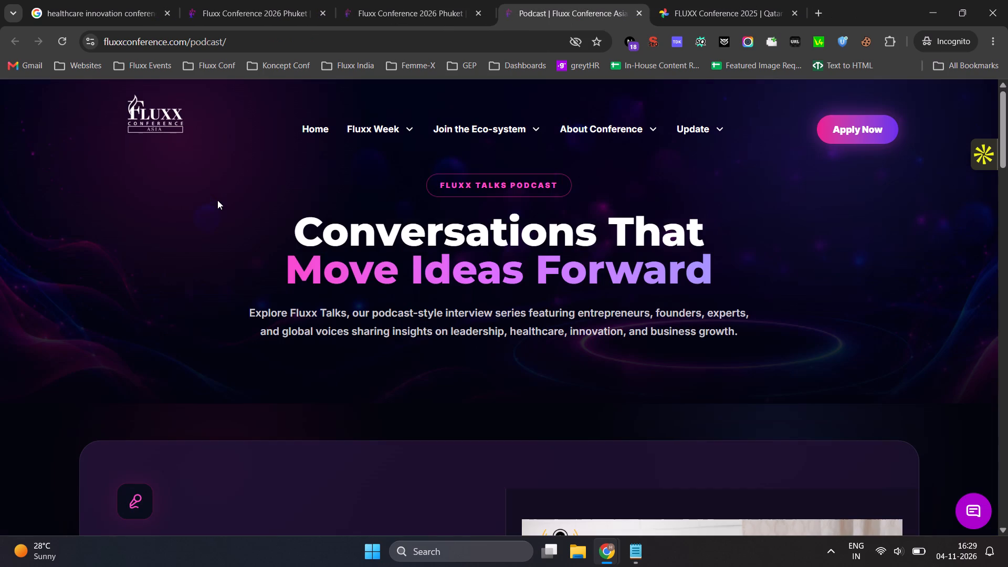
Look through the Podcast page down to its footer links, and close its tab and the FLUXX Conference 2025 Qatar album tab.
scroll(217, 200, "down", 4)
scroll(240, 247, "down", 5)
scroll(240, 247, "up", 2)
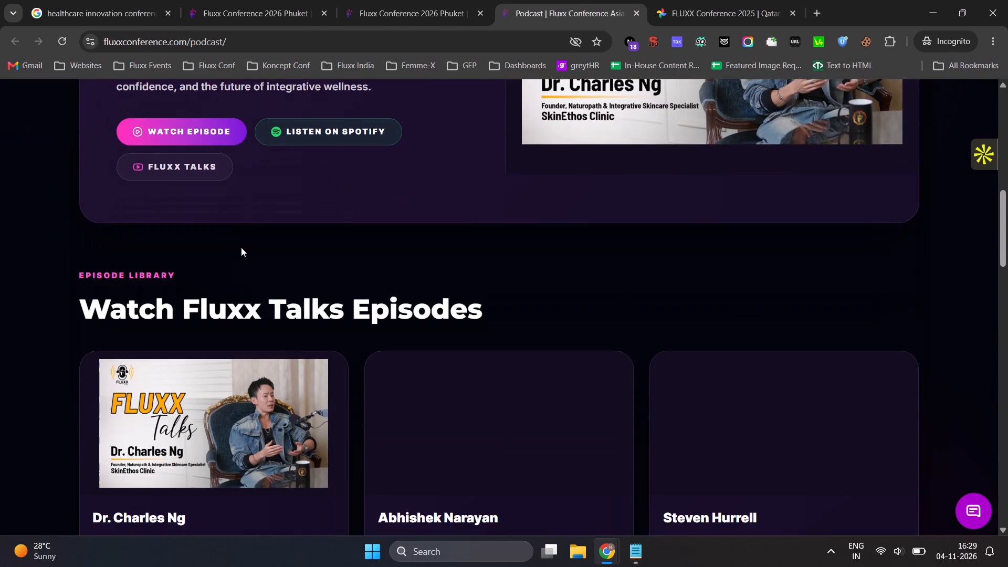
scroll(241, 247, "up", 3)
scroll(241, 247, "down", 20)
scroll(241, 247, "down", 7)
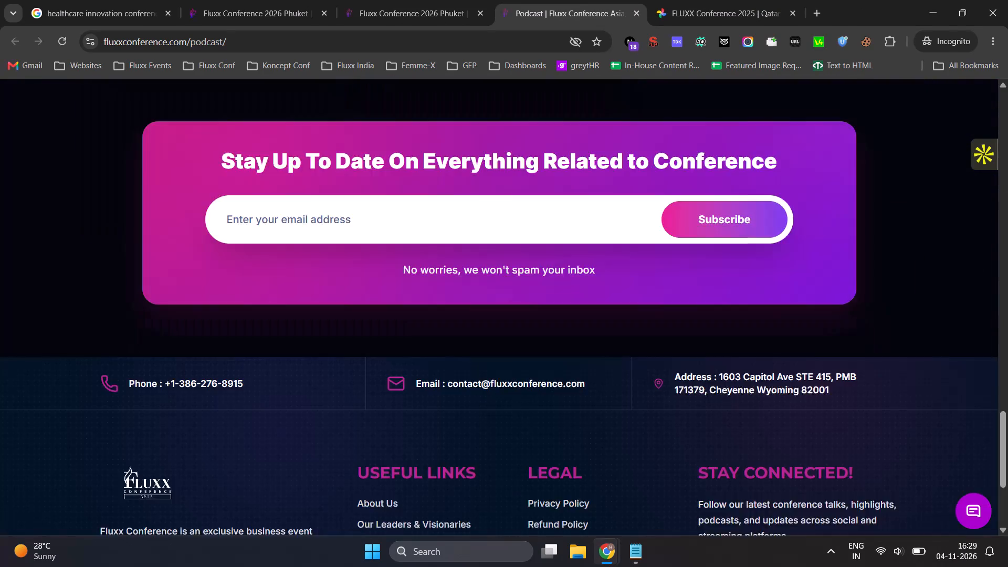
scroll(240, 254, "down", 4)
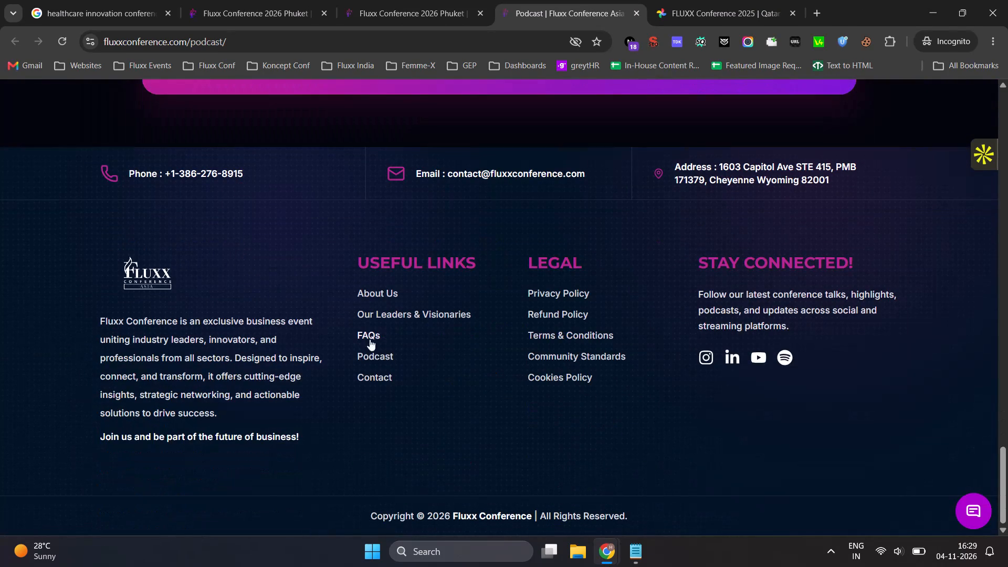
scroll(381, 344, "up", 9)
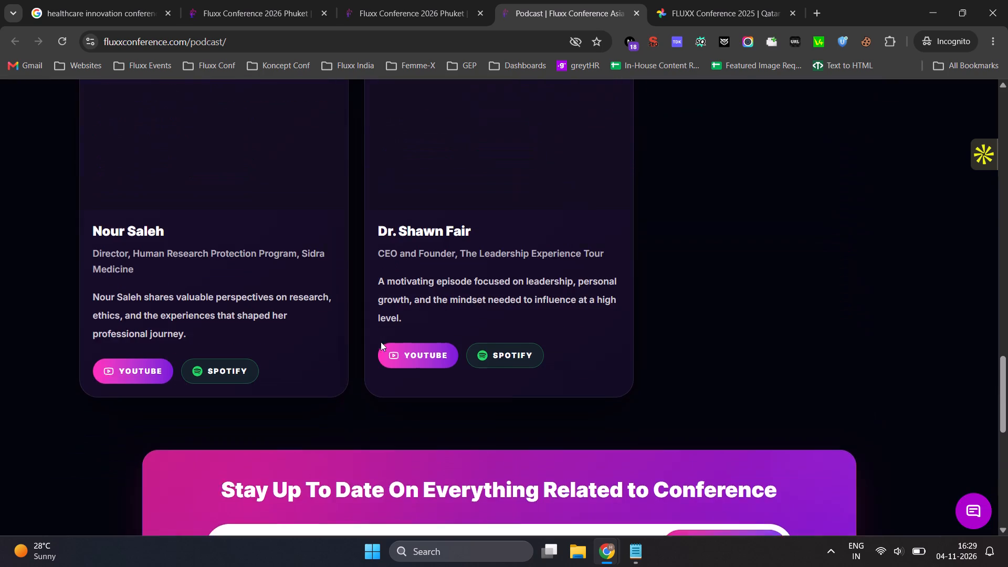
key("ctrl+w")
key("ctrl+w")
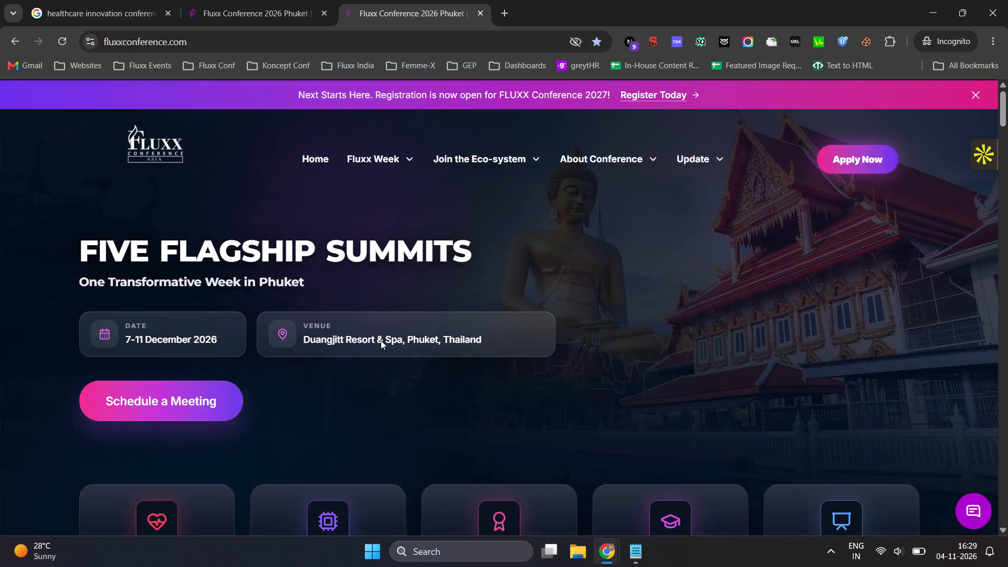
In Notepad, check the 404 note's list of edition URLs from Qatar 2025 onward.
key("alt+Tab")
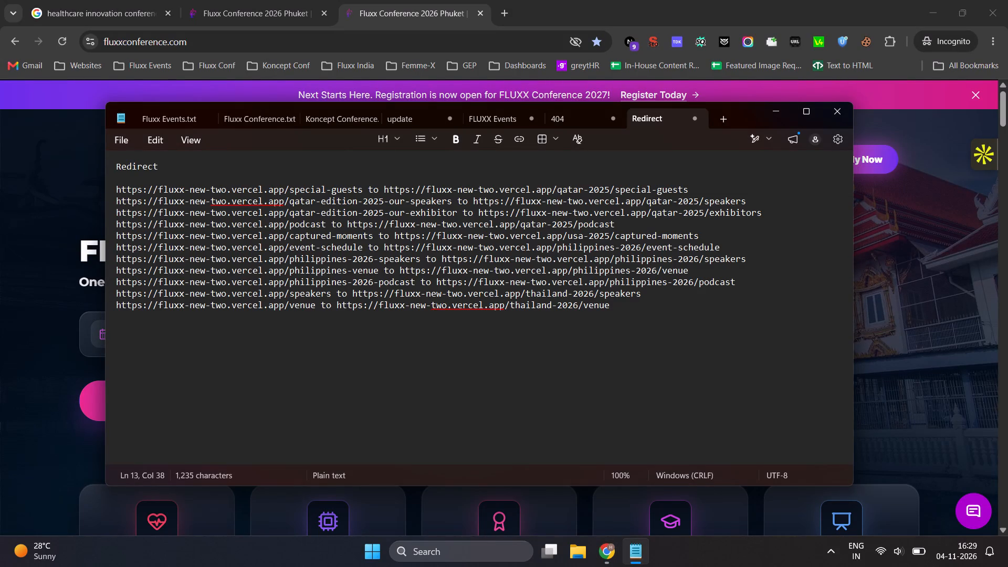
left_click(576, 122)
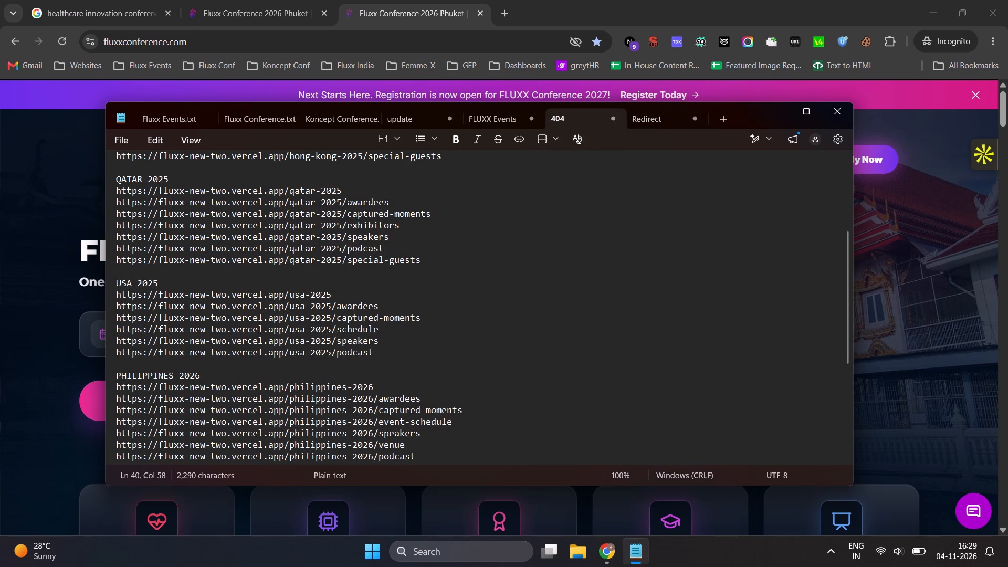
scroll(403, 272, "down", 1)
Back in the Incognito Chrome window, open the homepage footer's Podcast link in a new tab and examine its featured episode and episode library.
key("alt+Tab")
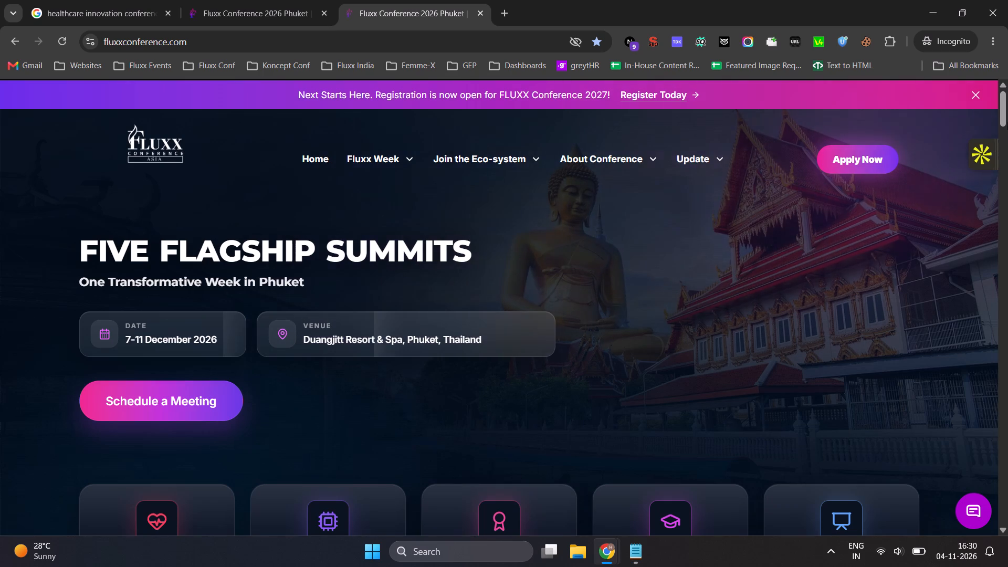
left_click_drag(1007, 114, 1007, 566)
middle_click(386, 355)
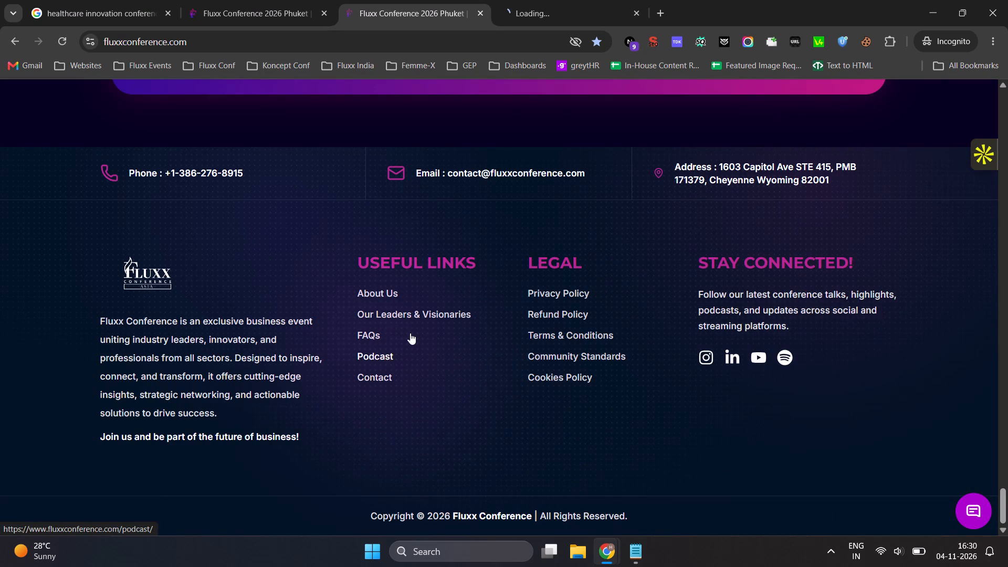
left_click(571, 0)
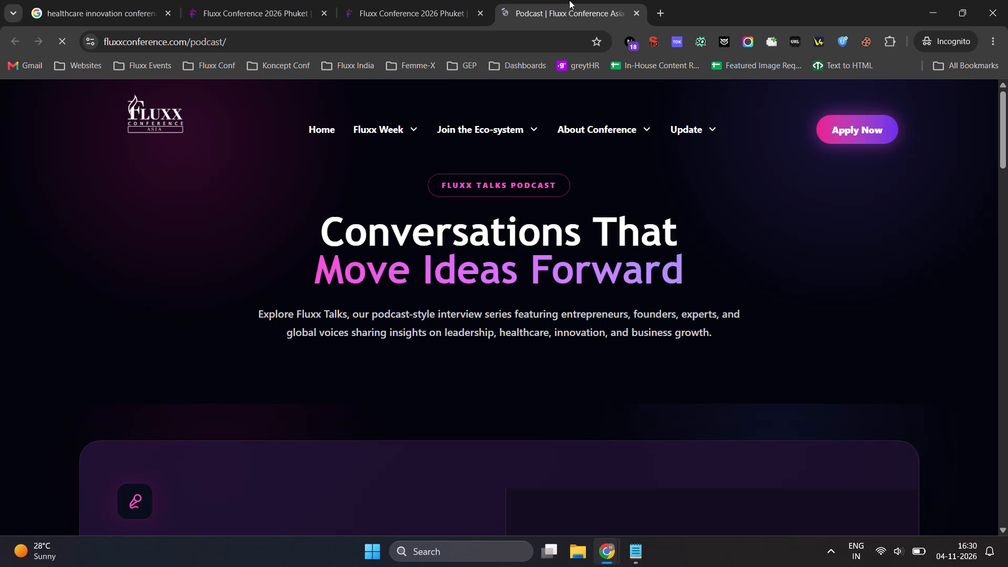
scroll(361, 363, "down", 6)
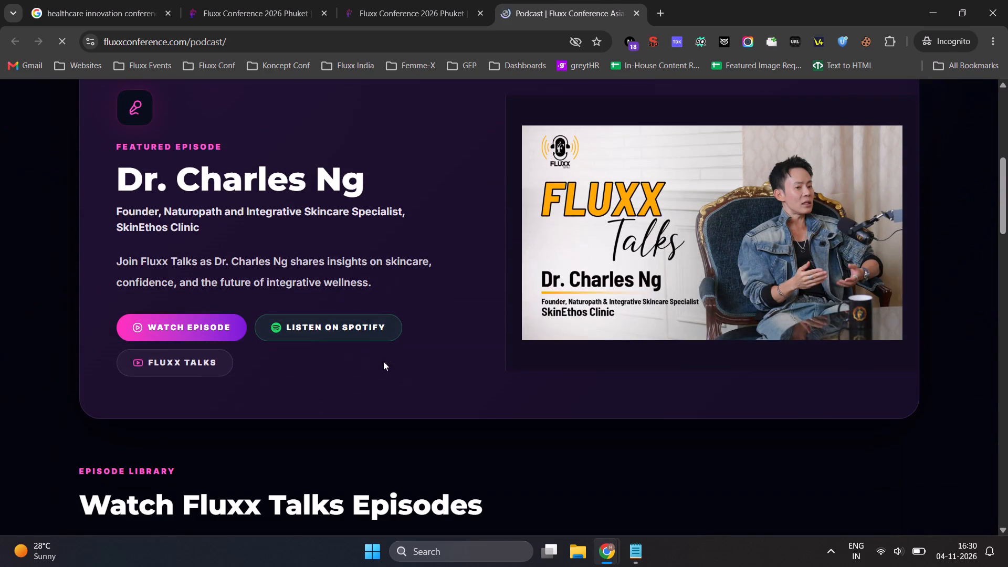
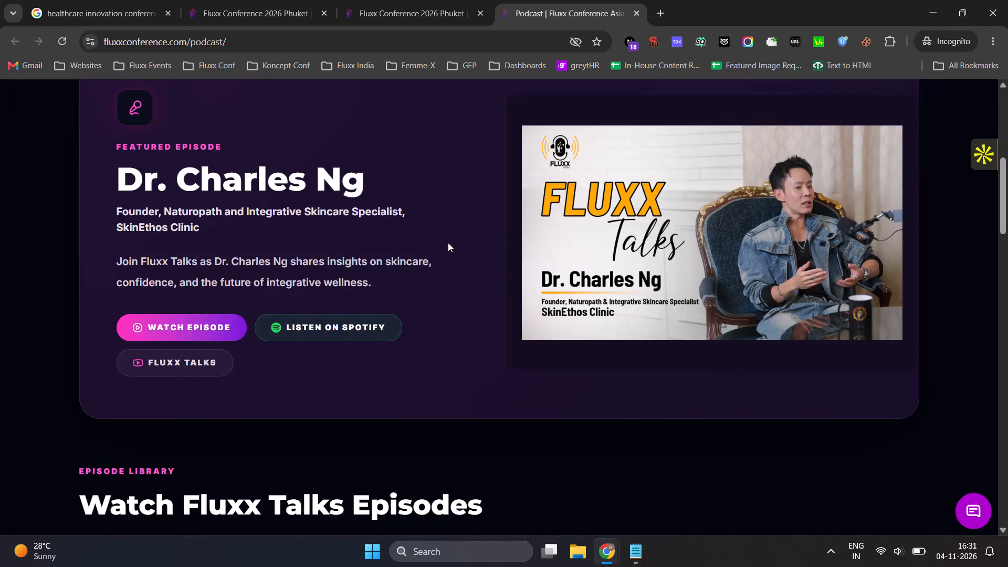
Look through the Fluxx Talks episode library on the Podcast page, reading the episode descriptions, and return to the site navigation.
scroll(286, 267, "down", 7)
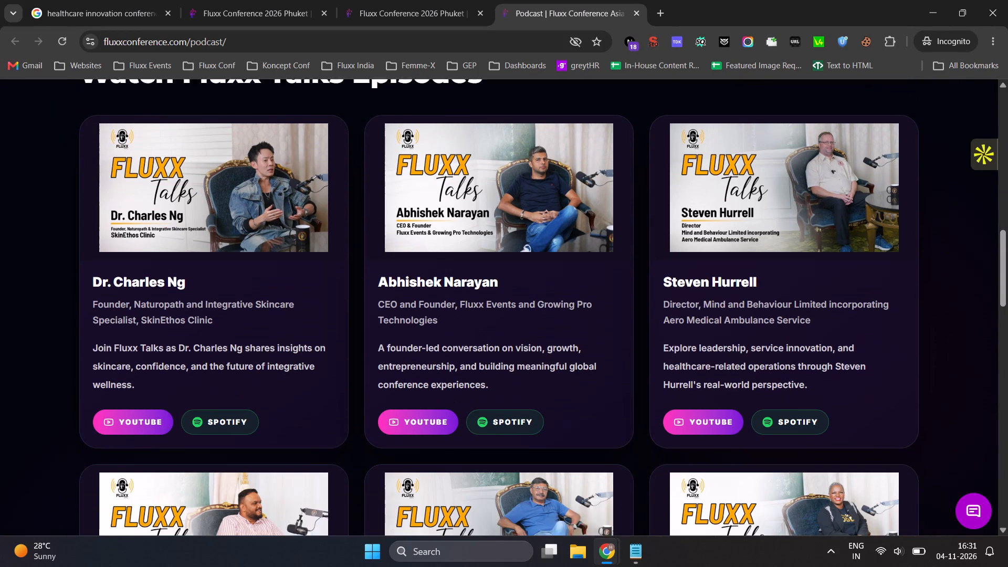
triple_click(246, 320)
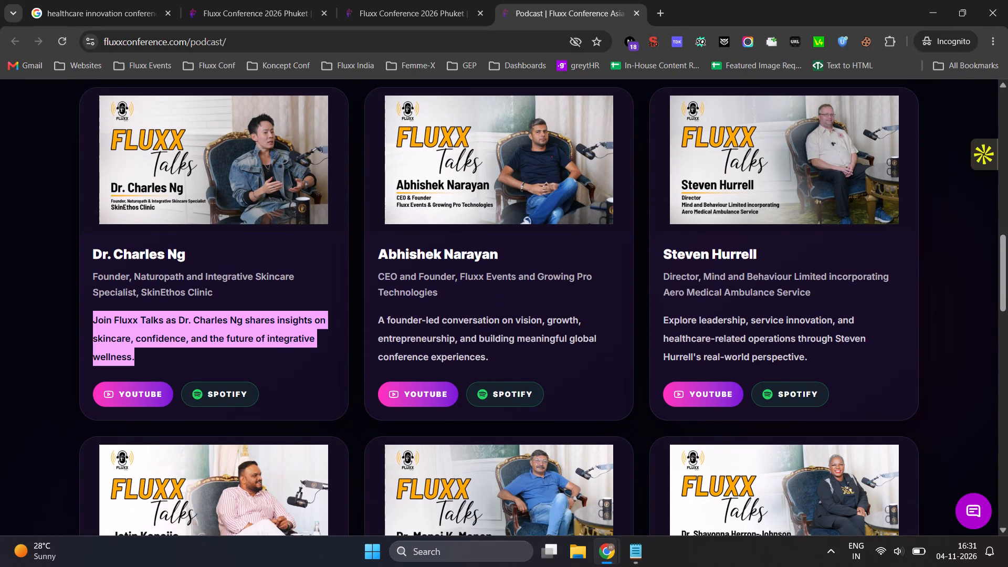
triple_click(537, 327)
left_click(537, 327)
triple_click(818, 329)
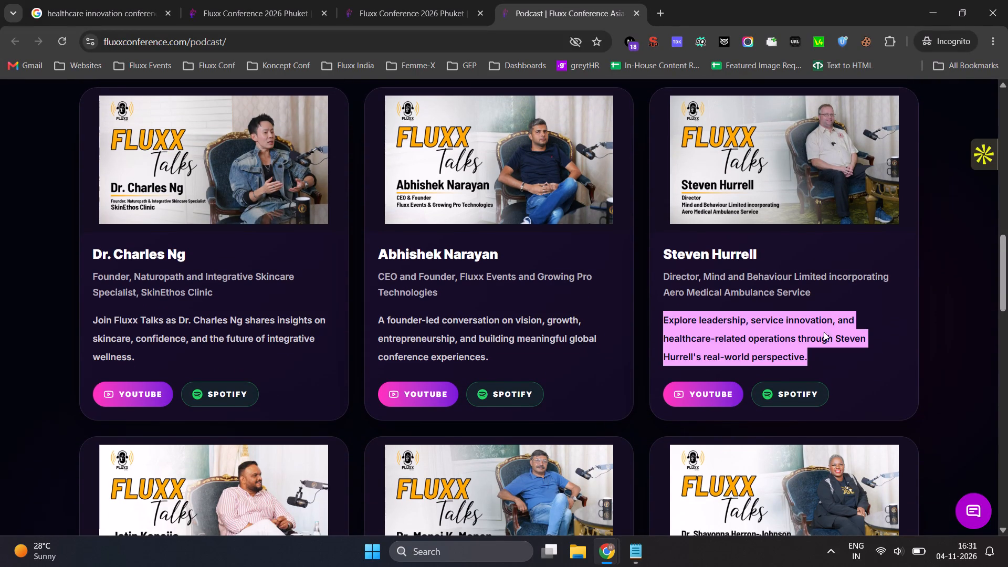
left_click(874, 334)
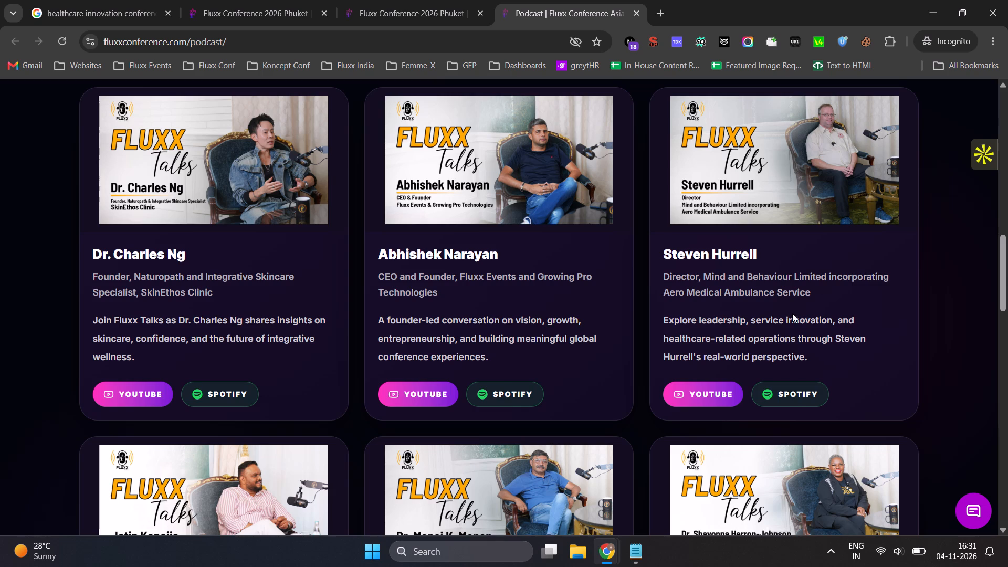
scroll(792, 313, "down", 4)
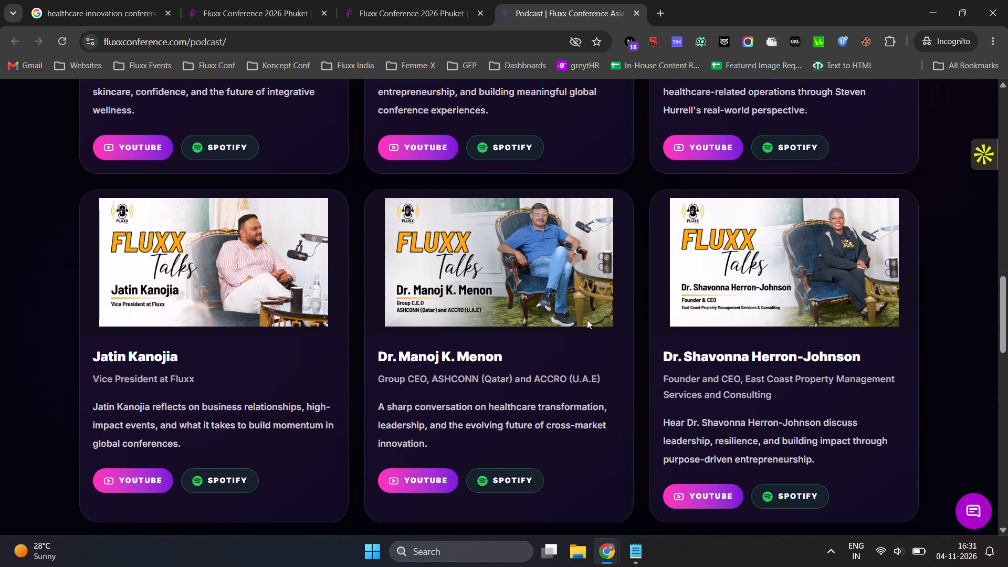
scroll(591, 318, "down", 3)
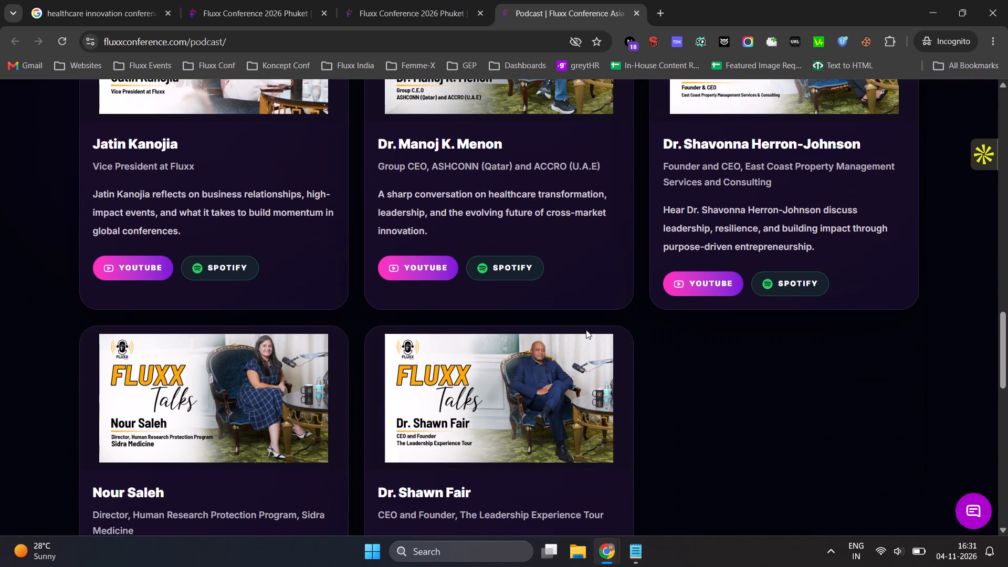
scroll(586, 330, "up", 2)
scroll(548, 324, "down", 4)
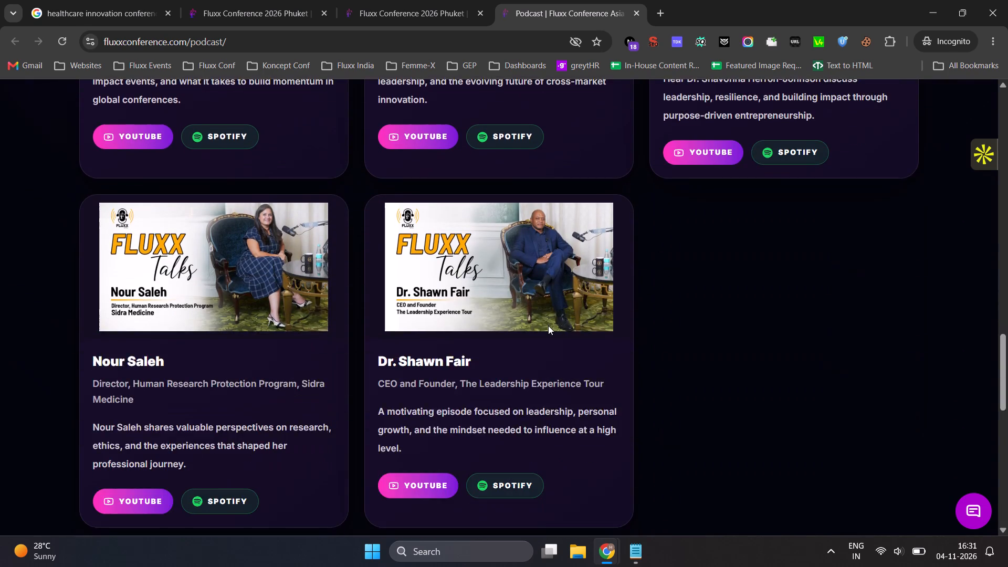
scroll(548, 325, "down", 5)
scroll(543, 328, "up", 4)
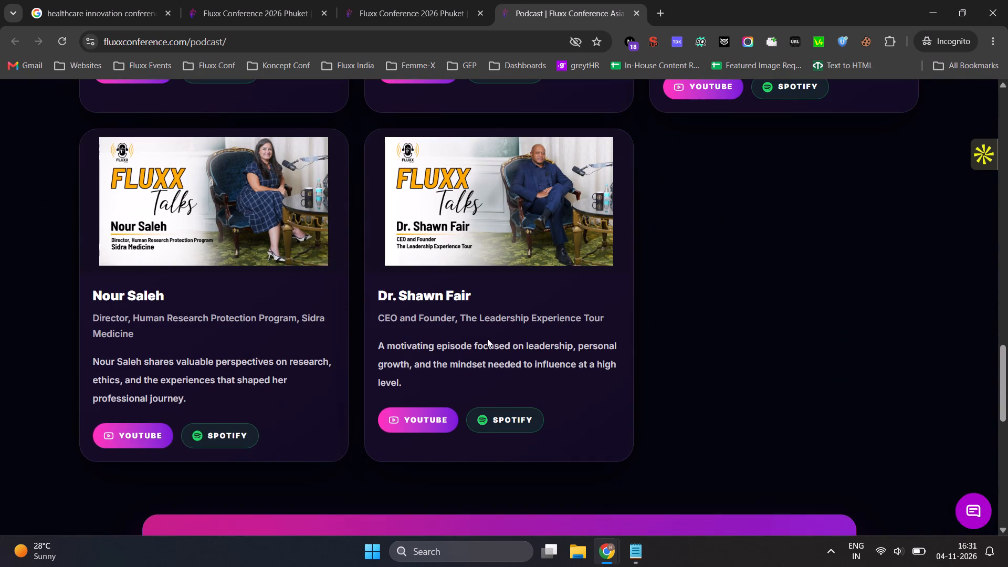
scroll(542, 336, "up", 11)
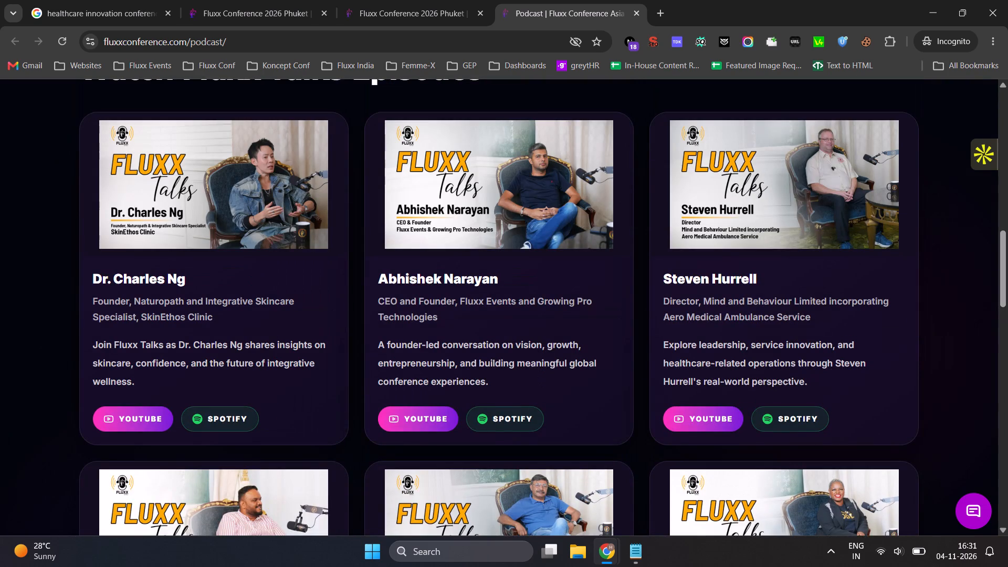
scroll(538, 382, "up", 17)
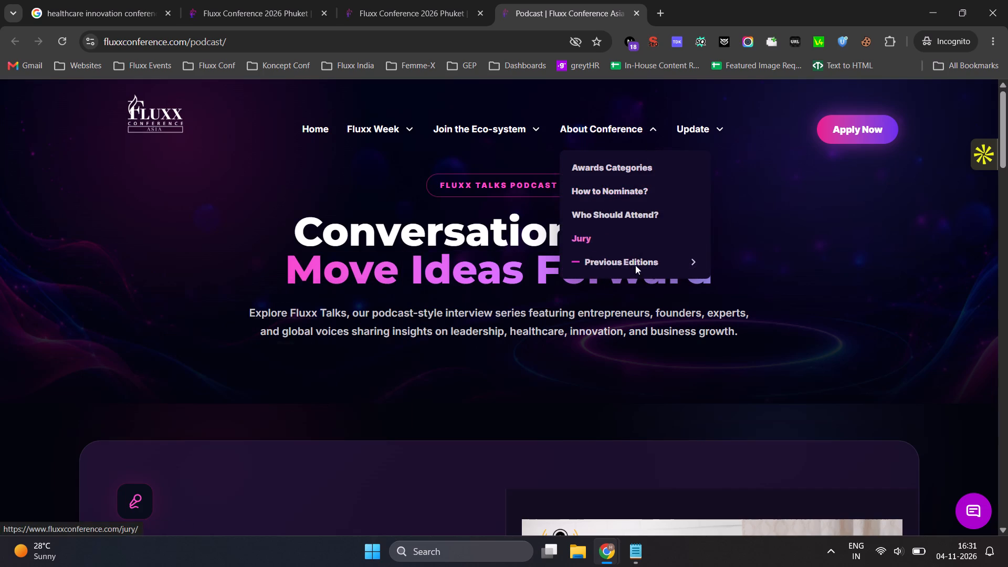
Look over the live fluxxconference.com home page, then view the fluxx-new-two.vercel.app home page.
left_click(354, 0)
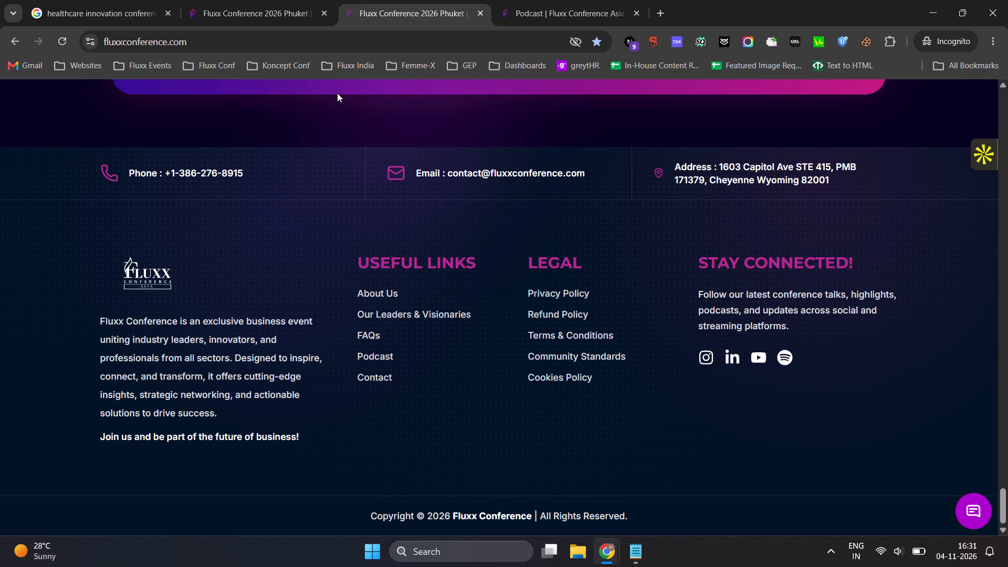
scroll(424, 209, "up", 20)
scroll(424, 209, "up", 11)
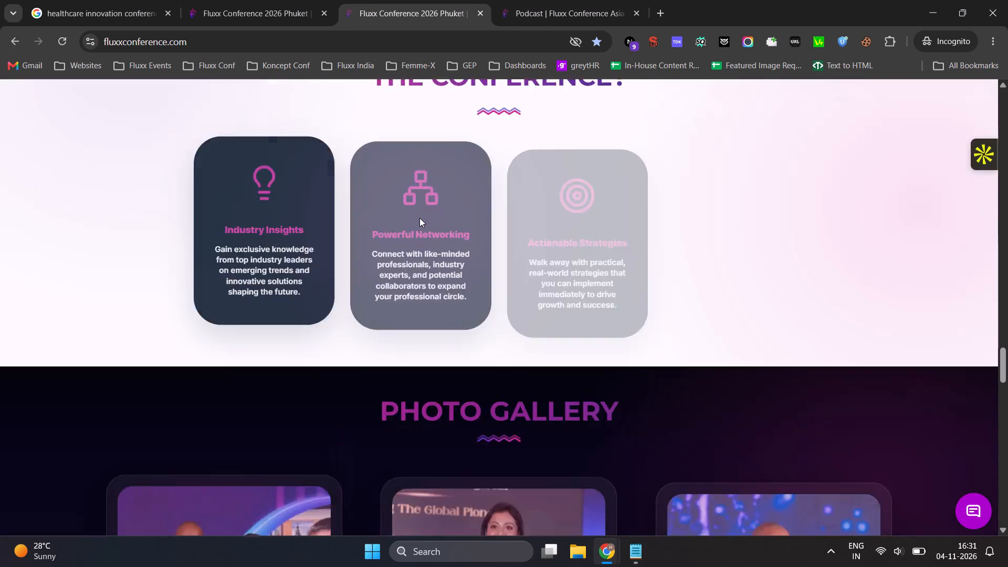
scroll(419, 218, "up", 20)
scroll(419, 218, "up", 17)
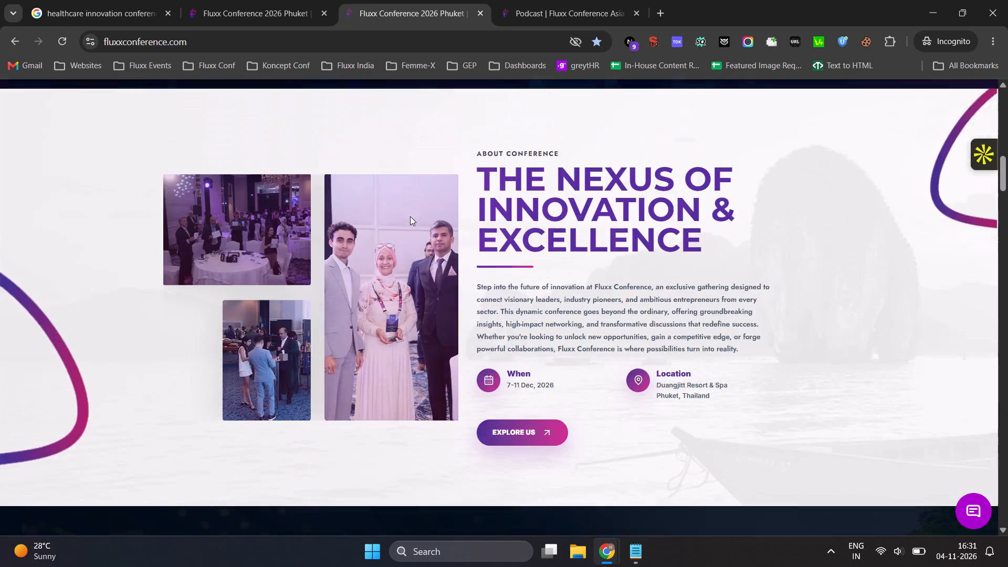
scroll(410, 216, "up", 9)
left_click(335, 0)
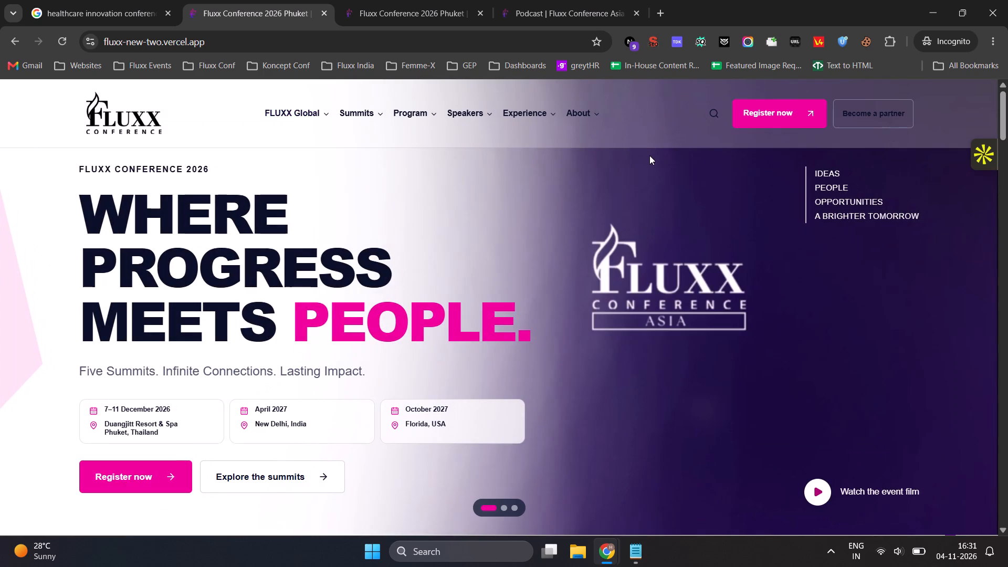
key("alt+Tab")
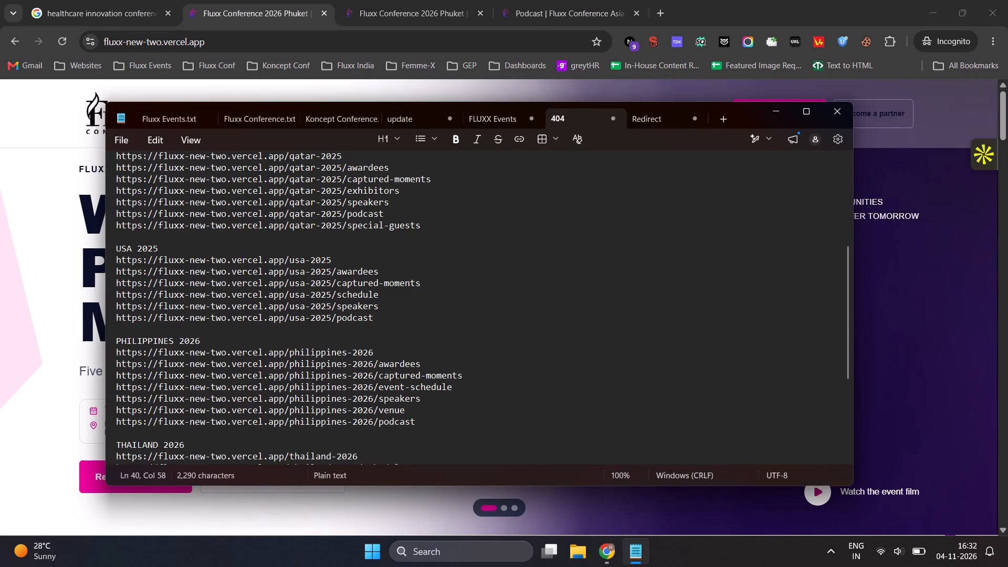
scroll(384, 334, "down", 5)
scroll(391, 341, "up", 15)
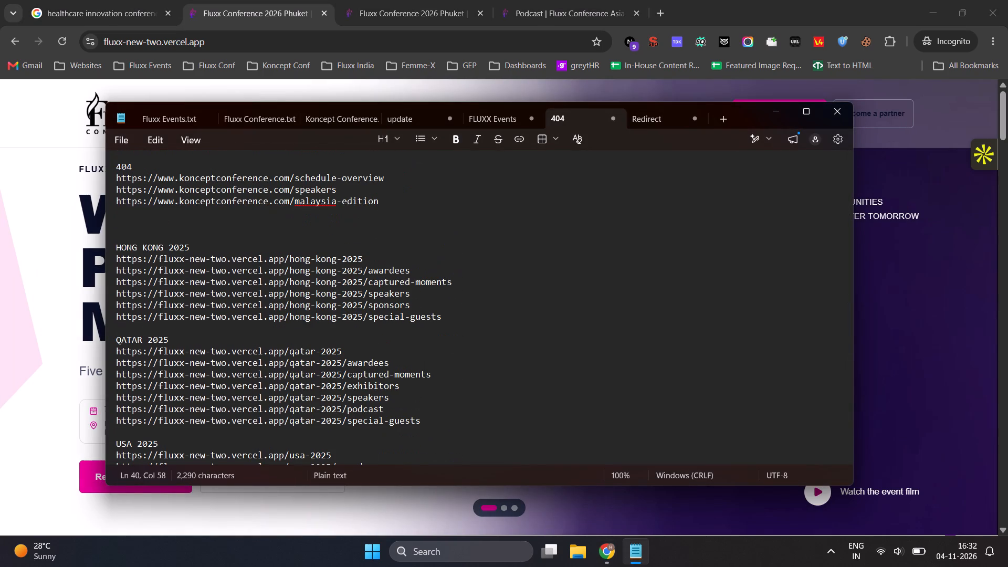
In the Gmail reply draft, remove the hyperlinks from the Qatar 2025 Main Page, Awardees and Captured Moments URLs.
key("alt+Tab")
key("alt+Tab")
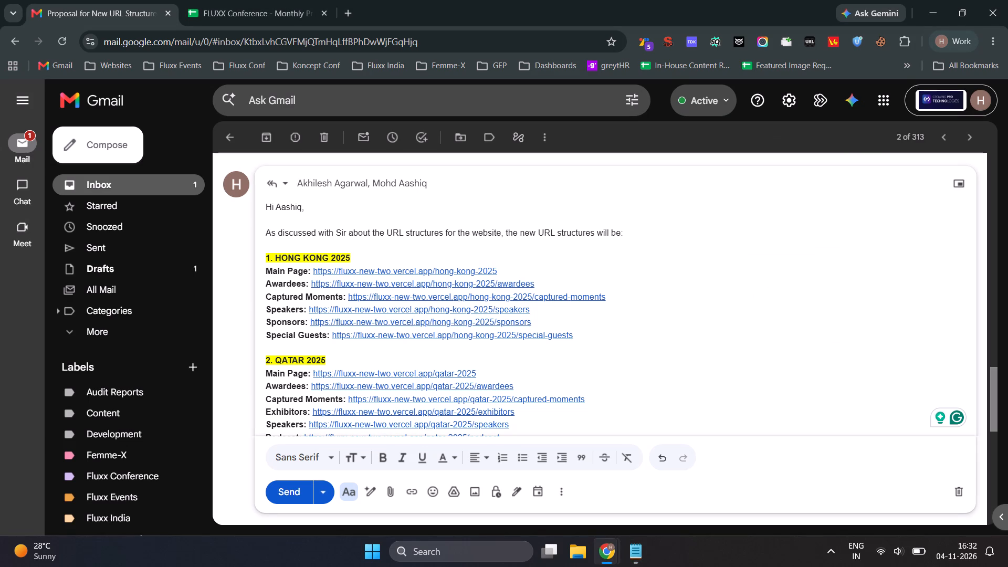
scroll(538, 364, "down", 1)
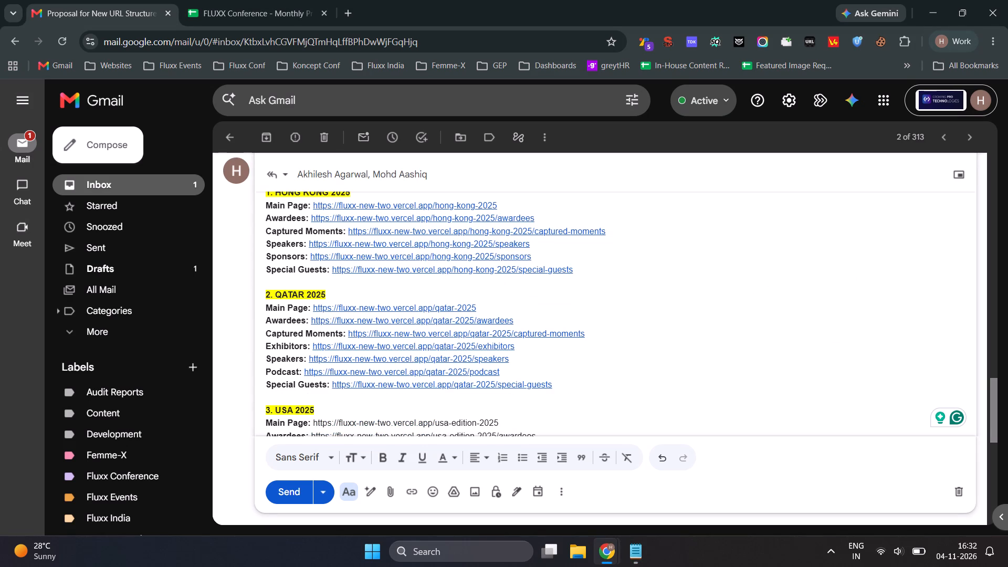
left_click(453, 308)
left_click(597, 321)
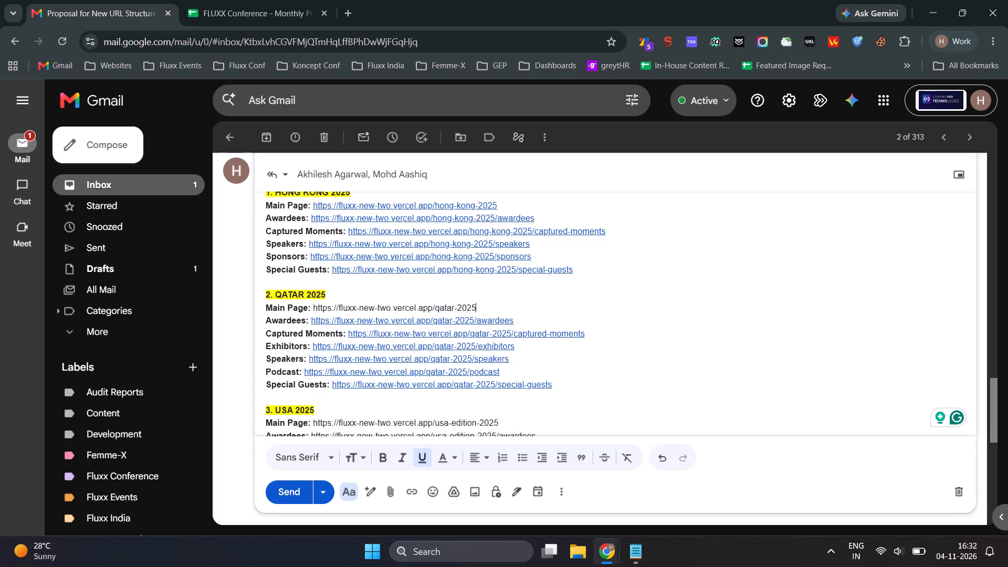
left_click(468, 322)
left_click(614, 336)
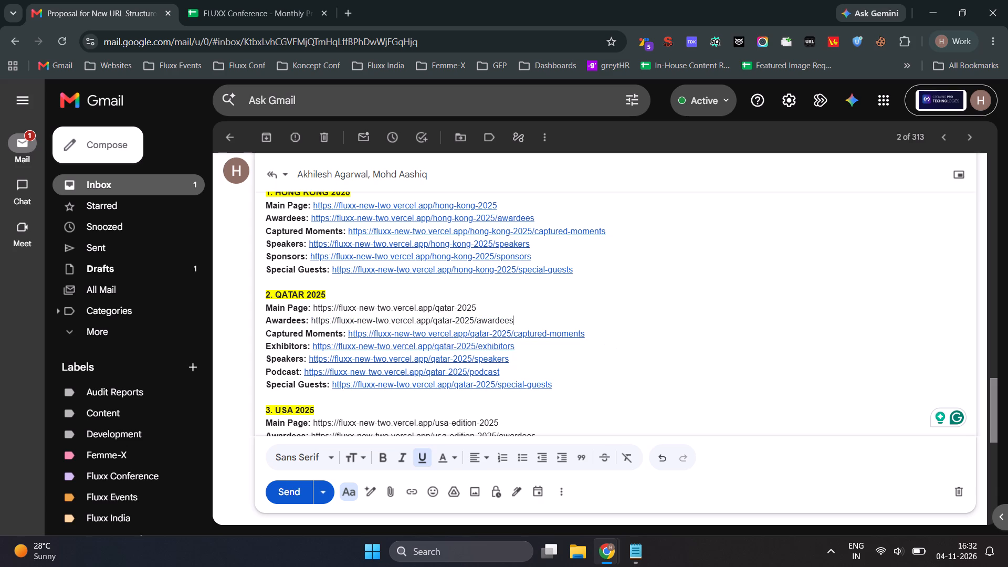
left_click(490, 334)
left_click(663, 347)
Remove the hyperlinks from the Qatar 2025 Exhibitors, Speakers, Podcast and Special Guests URLs.
left_click(491, 349)
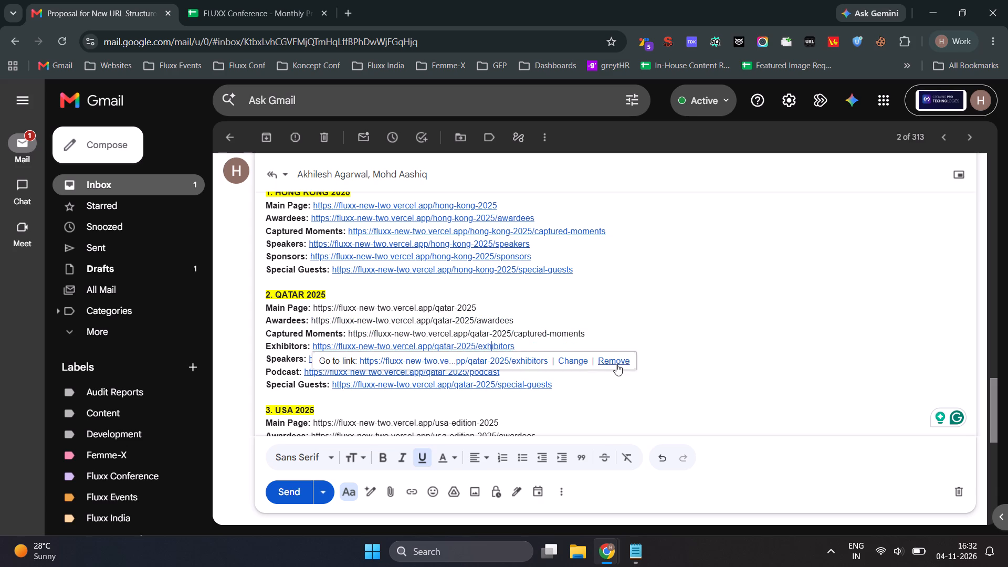
left_click(616, 363)
left_click(488, 361)
left_click(624, 371)
left_click(459, 374)
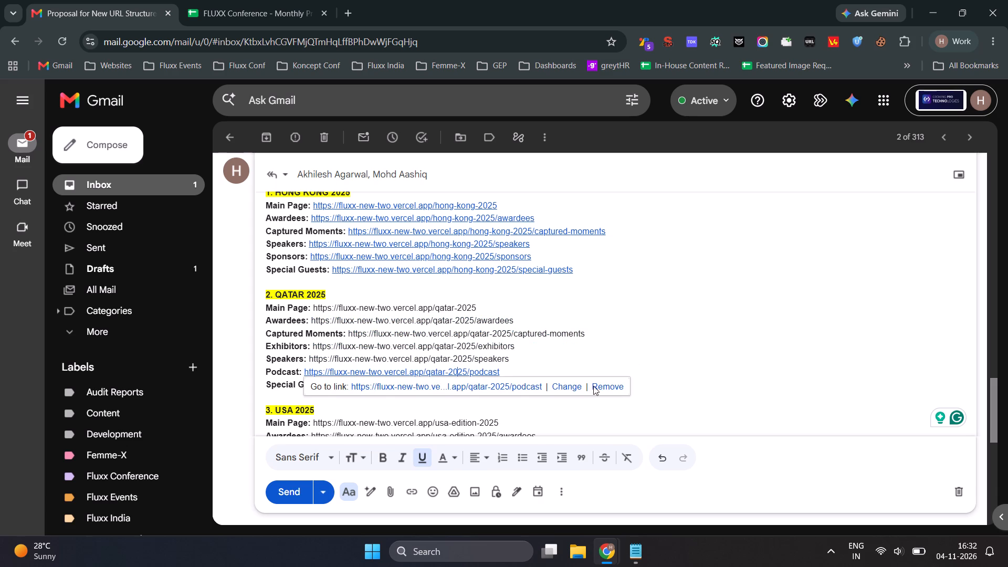
left_click(614, 388)
left_click(487, 386)
left_click(643, 396)
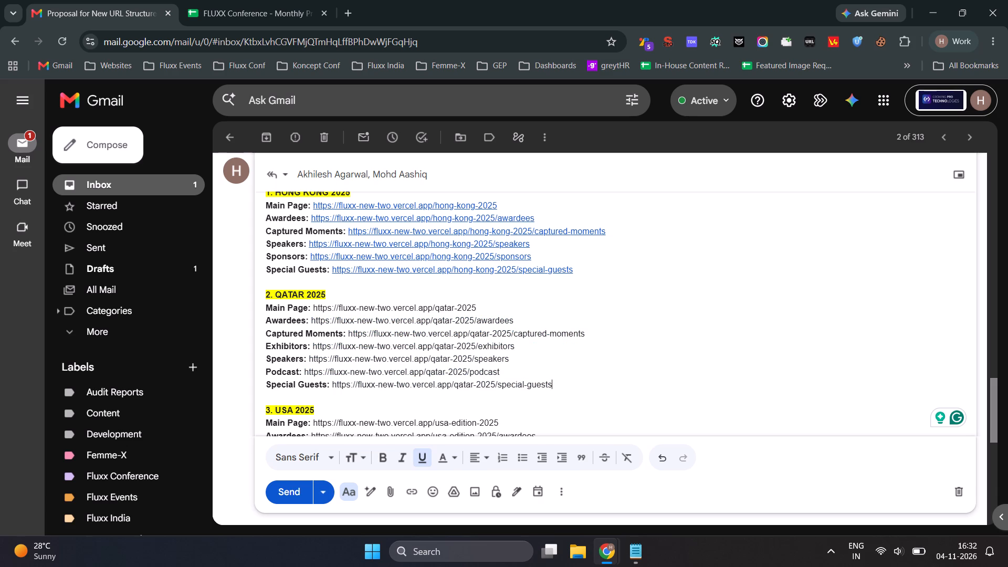
Insert "-edition" after "qatar" in the Qatar 2025 Main Page, Awardees and Captured Moments URLs.
scroll(559, 375, "down", 5)
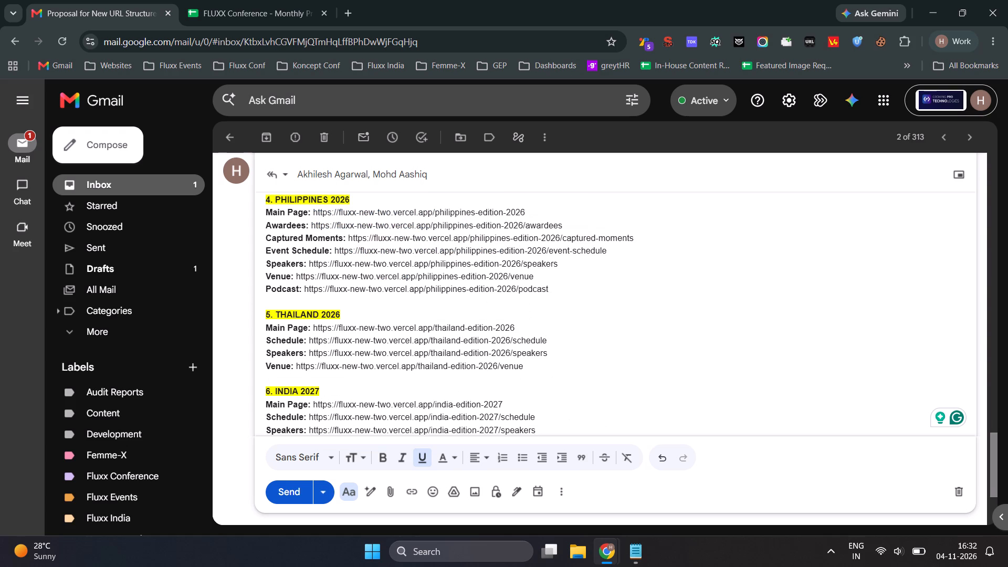
scroll(559, 375, "down", 4)
scroll(559, 375, "up", 4)
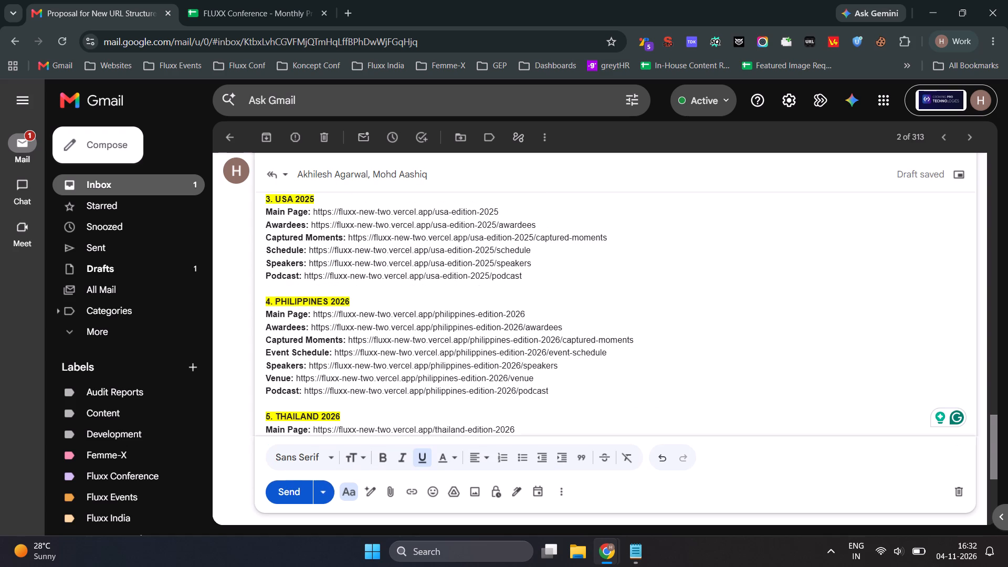
scroll(526, 355, "up", 4)
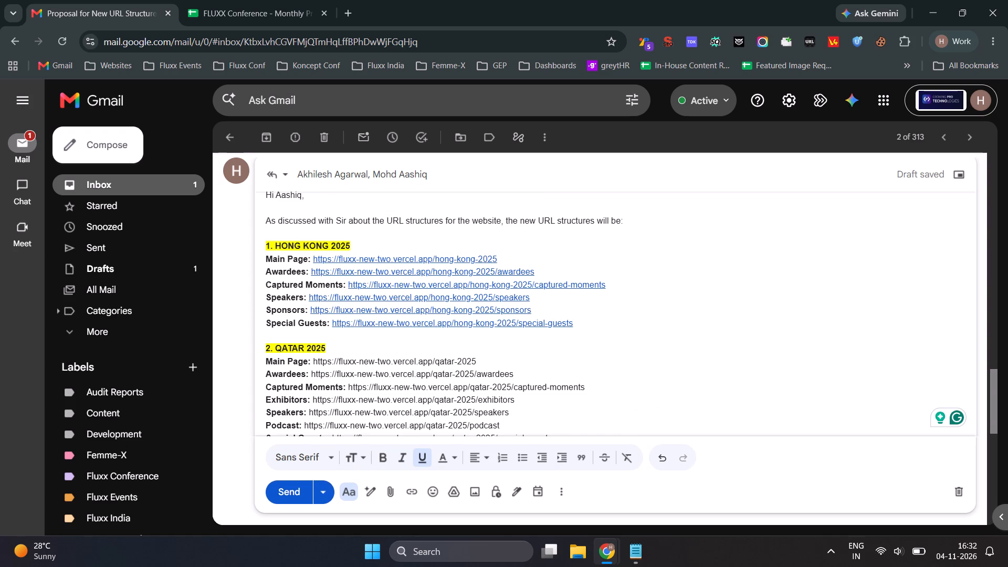
left_click(454, 361)
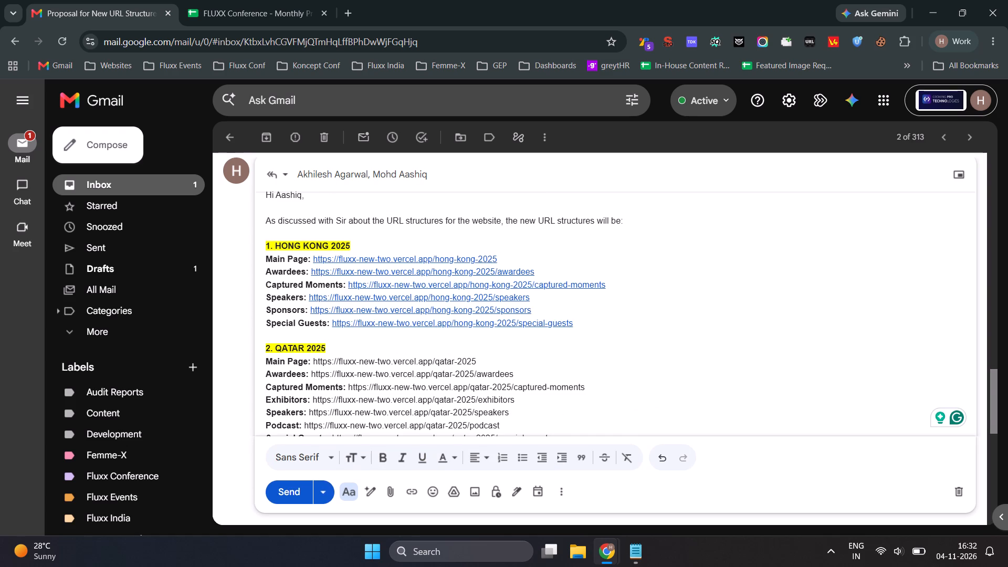
key("ctrl+shift+v")
left_click(450, 373)
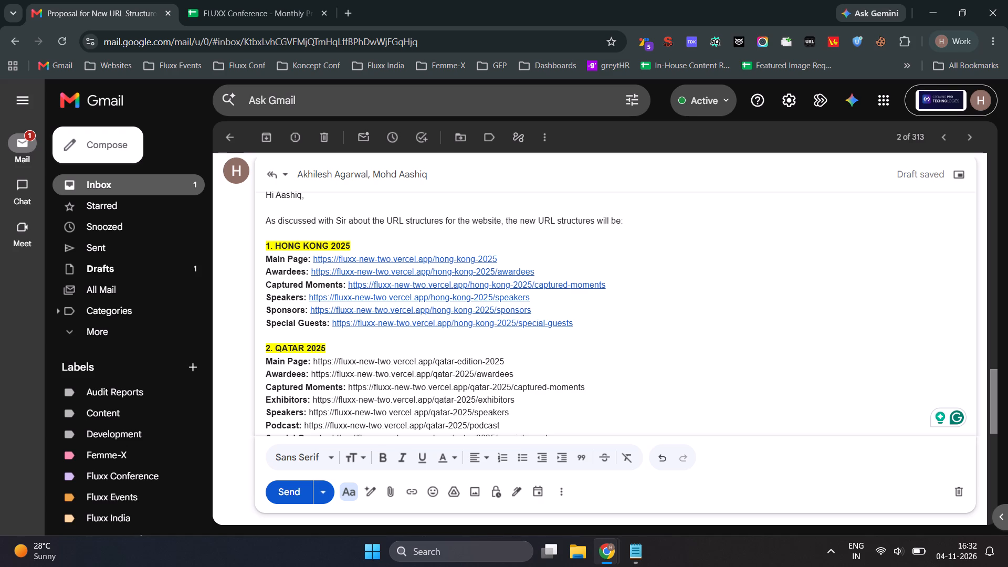
key("Right")
key("ctrl+shift+v")
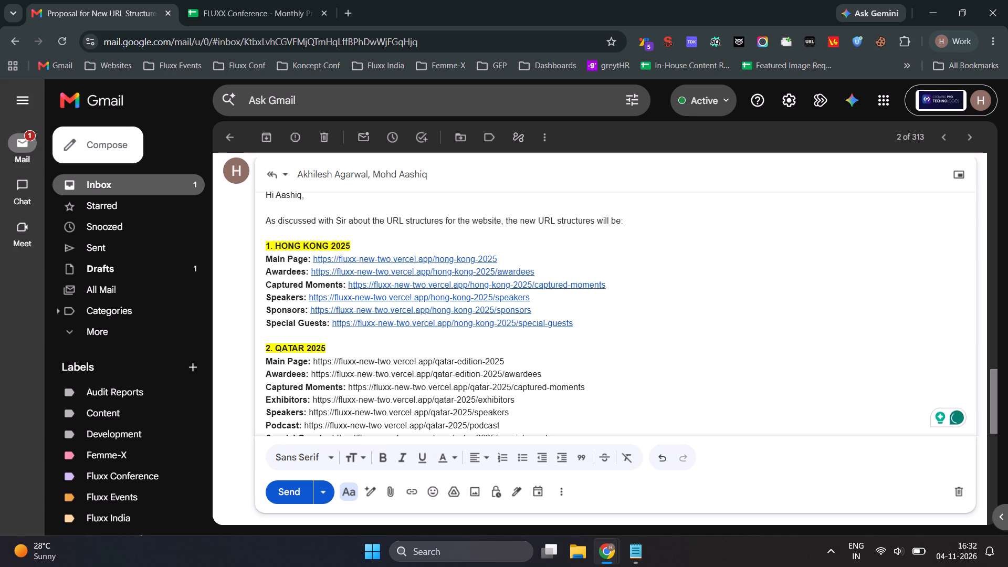
left_click(489, 388)
key("ctrl+shift+v")
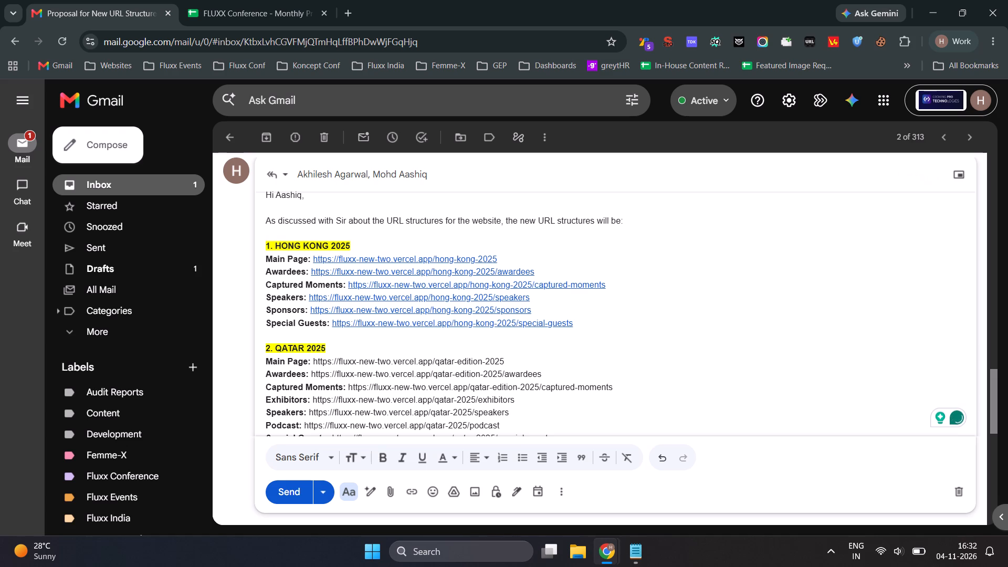
Insert "-edition" after "qatar" in the Qatar 2025 Exhibitors, Speakers, Podcast and Special Guests URLs.
left_click(455, 400)
key("ctrl+shift+v")
Insert "-edition" after "qatar" in the Qatar 2025 Speakers URL.
left_click(449, 413)
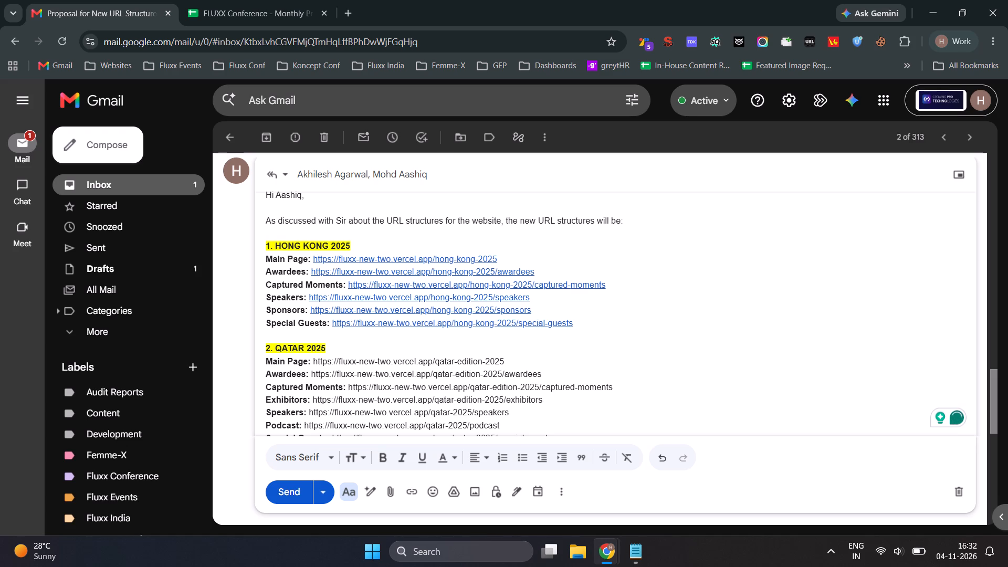
key("ctrl+shift+v")
scroll(472, 373, "down", 2)
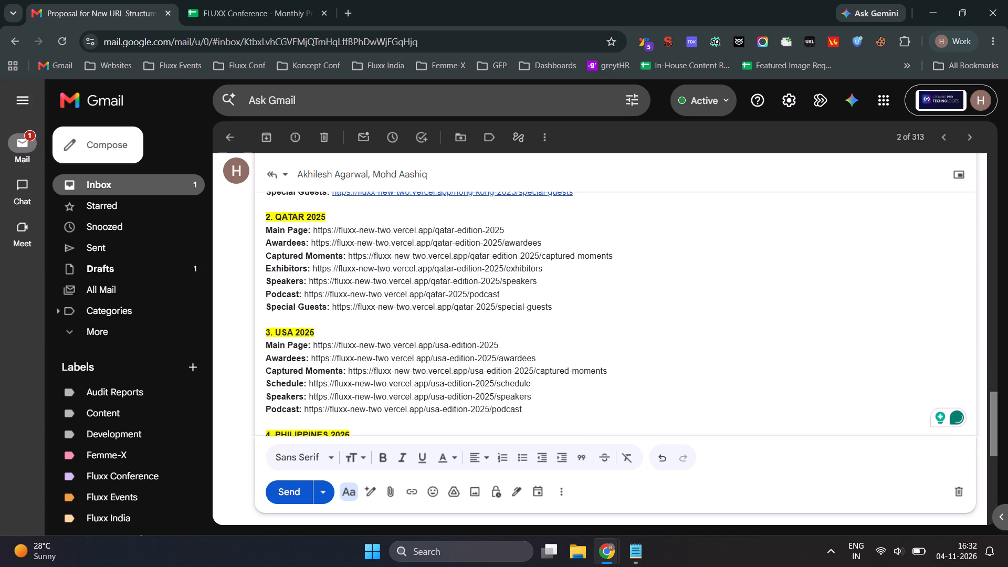
left_click(445, 296)
key("ctrl+shift+v")
left_click(474, 308)
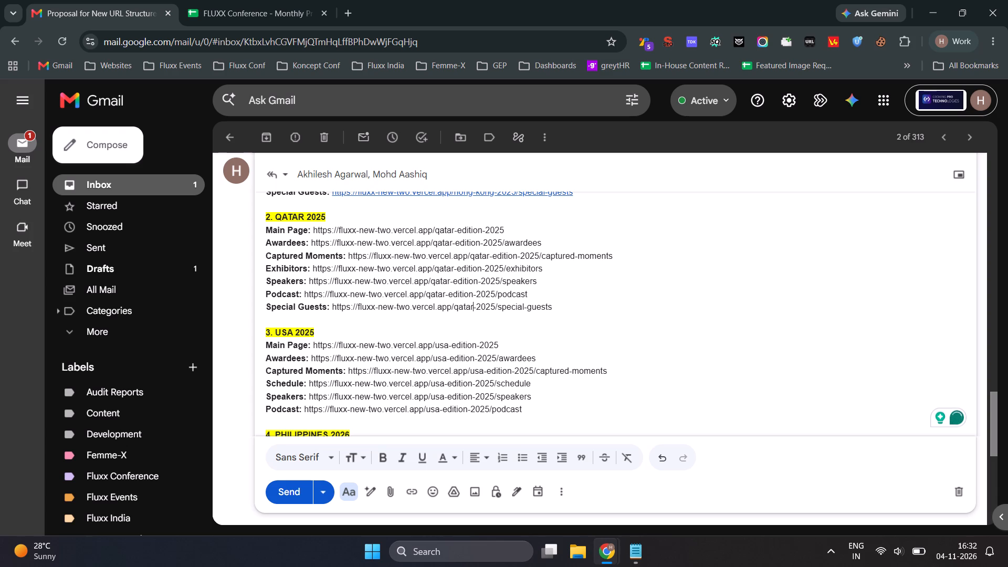
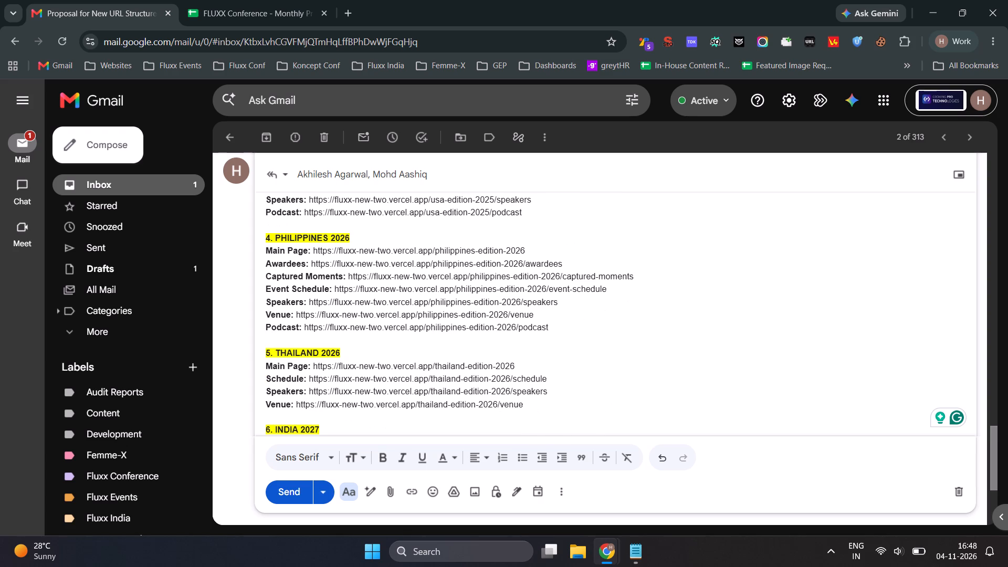
scroll(494, 329, "down", 1)
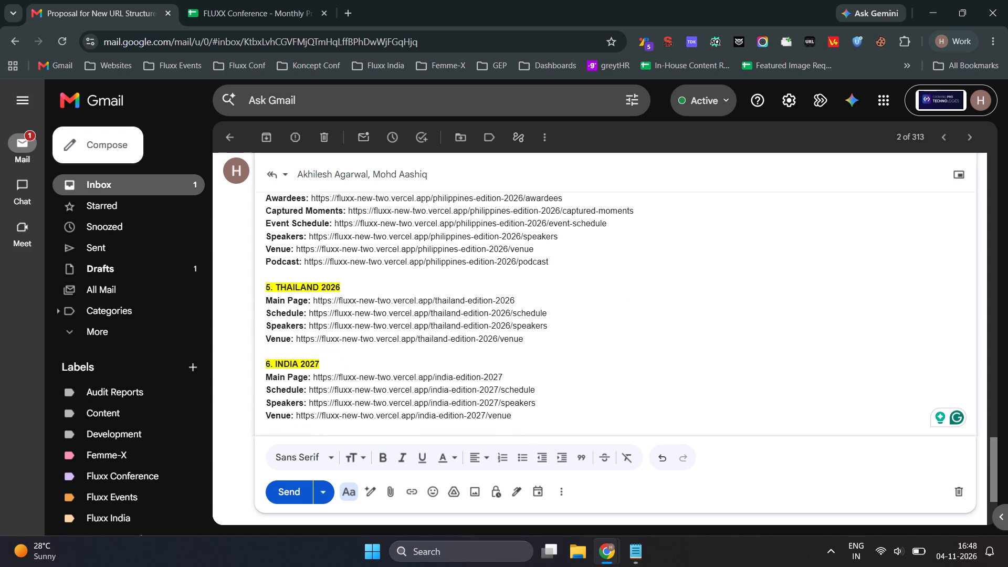
scroll(491, 333, "down", 2)
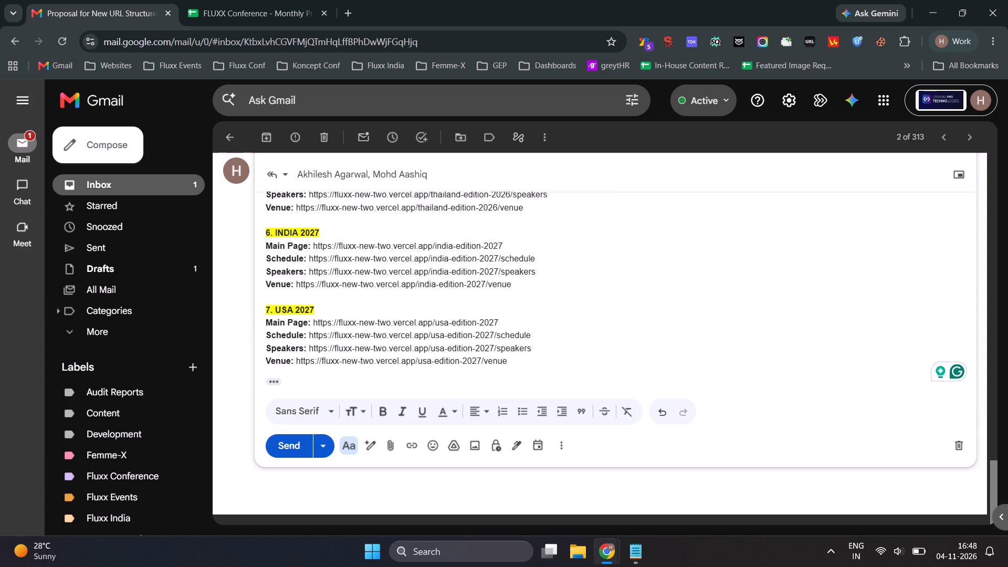
scroll(491, 333, "up", 6)
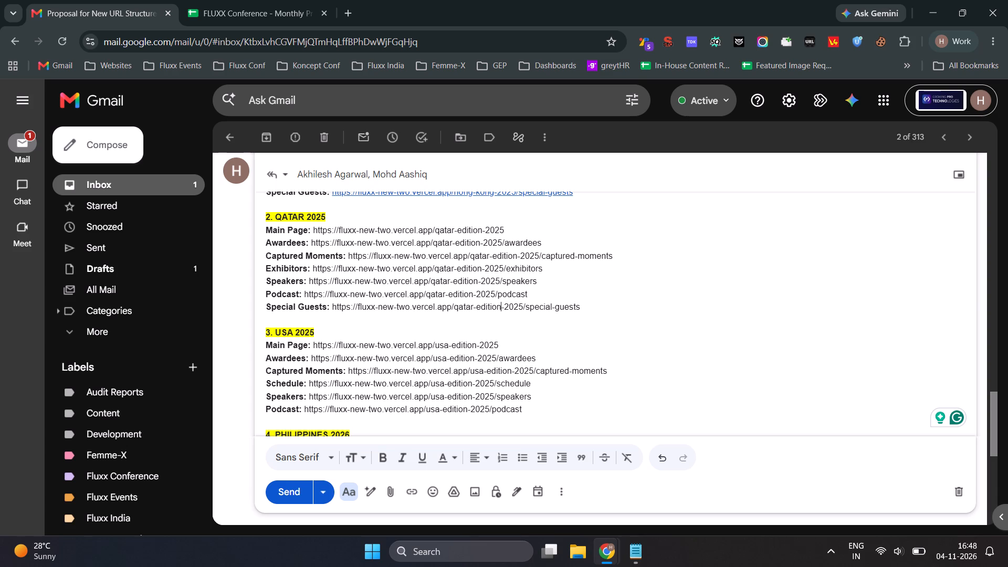
scroll(491, 333, "up", 2)
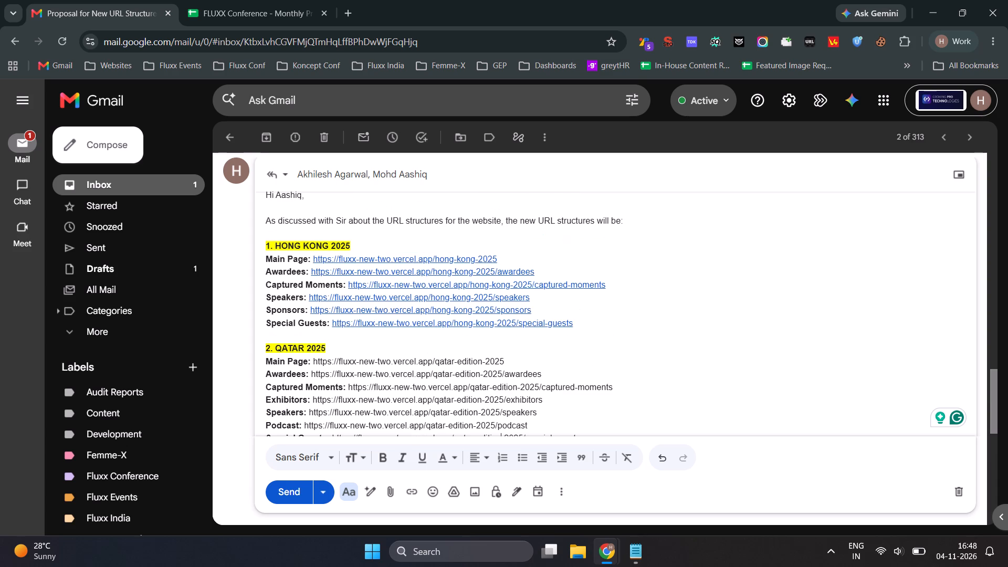
Switch to the Redirect note in Notepad and insert "-edition" after "qatar" in the destination URL ending in qatar-2025/special-guests.
left_click(647, 559)
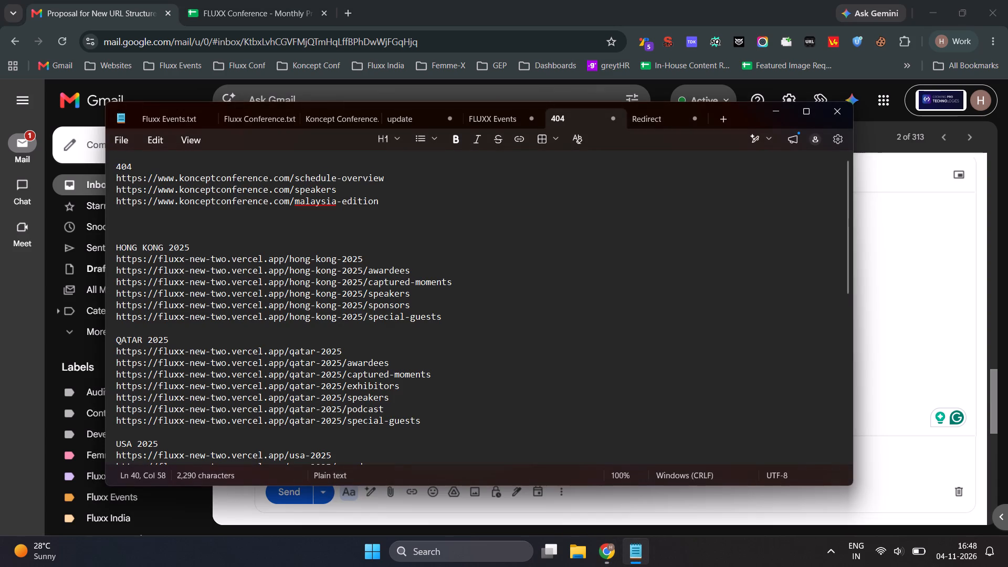
left_click(663, 114)
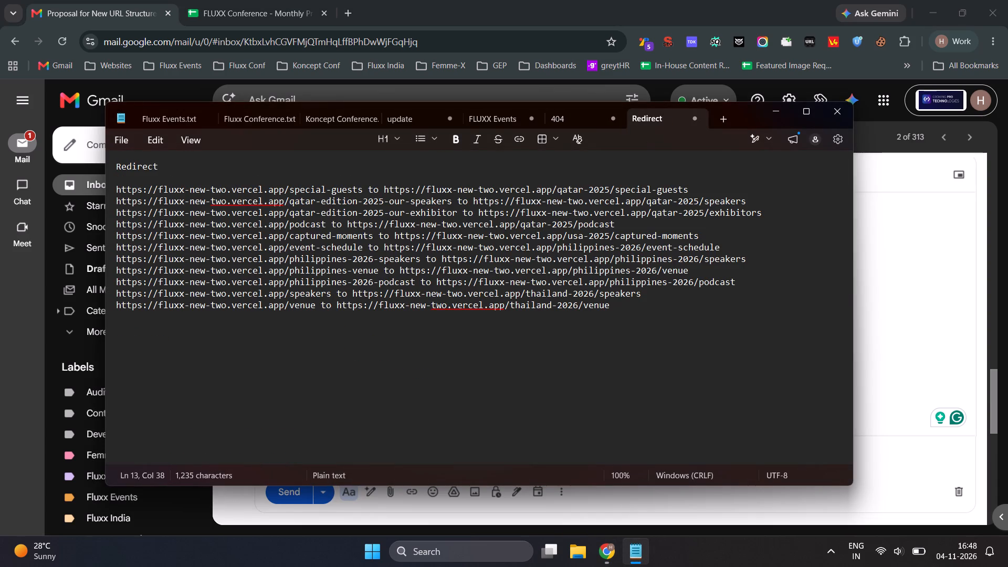
left_click(596, 184)
left_click(585, 190)
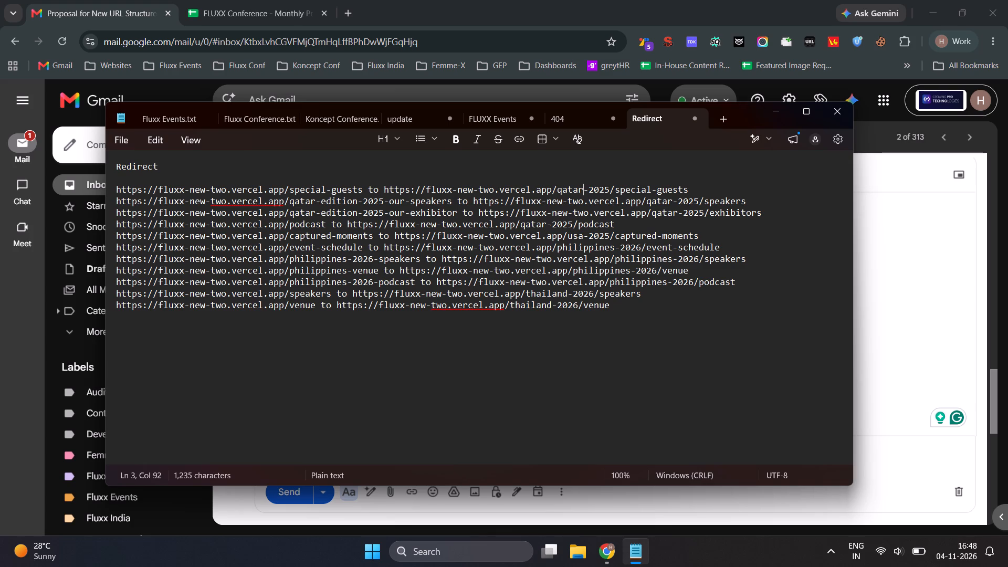
key("ctrl+shift+v")
Insert "-edition" after "qatar" in the Qatar 2025 speakers and exhibitors destination URLs of the redirect list.
key("Down")
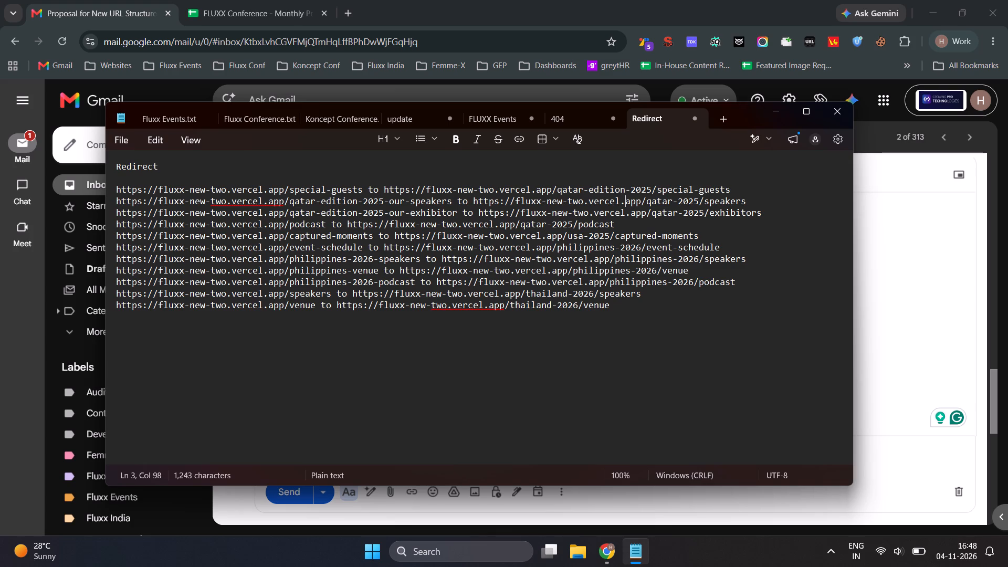
key("ctrl+Right")
key("ctrl+Right")
key("ctrl+Right")
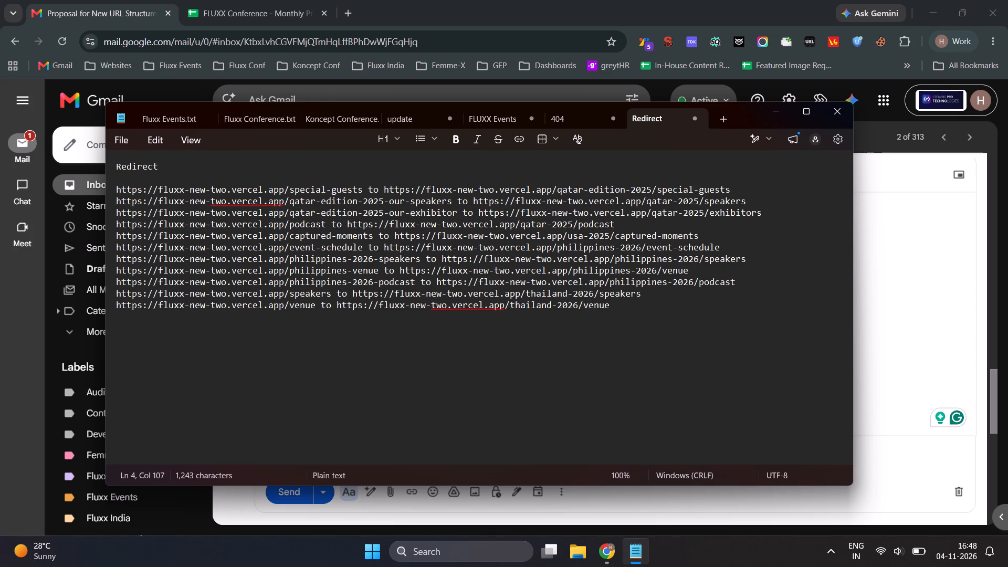
key("ctrl+shift+v")
key("Down")
key("ctrl+Left")
key("ctrl+Left")
key("ctrl+Left")
key("Left")
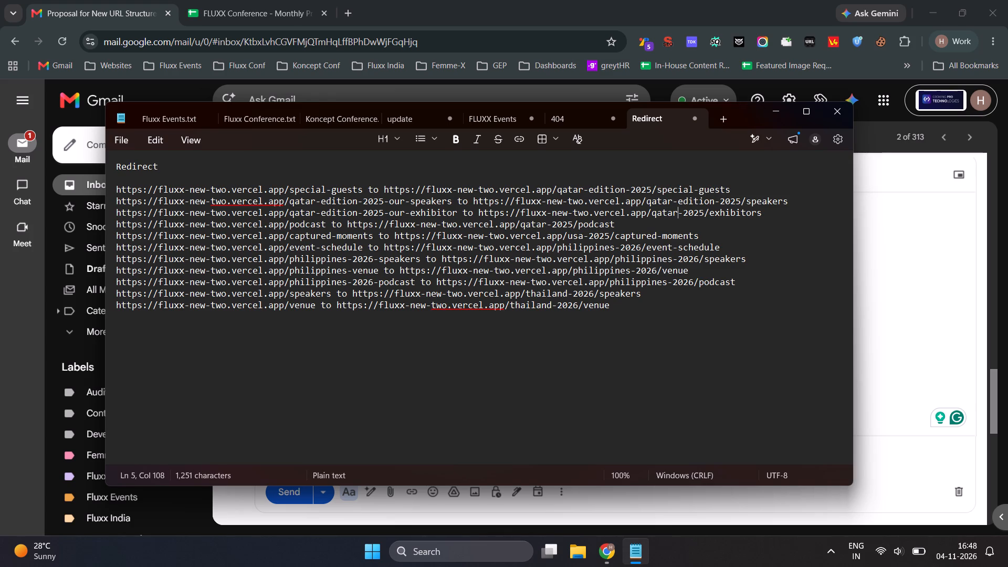
key("ctrl+shift+v")
key("Down")
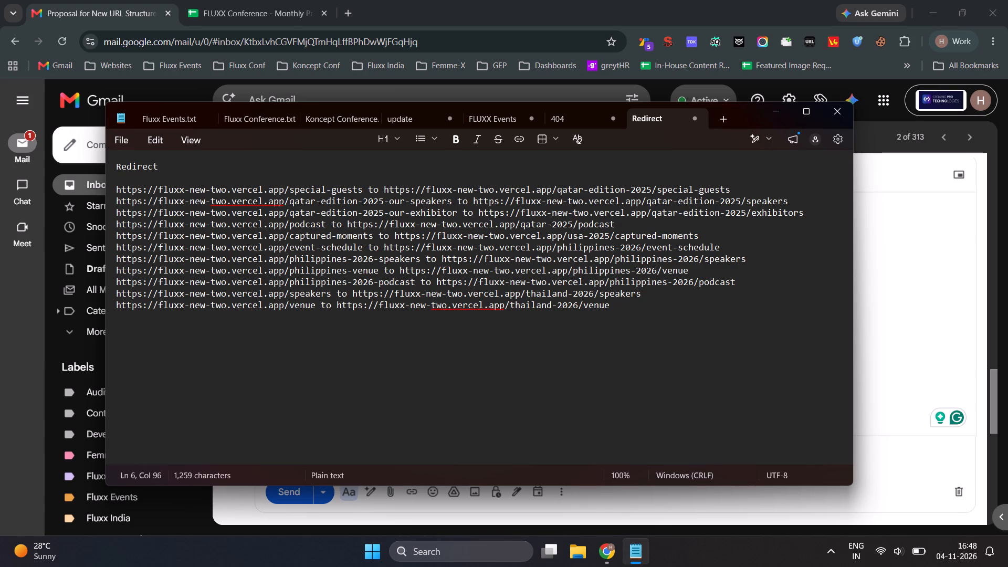
In the Redirect list, insert "-edition" after "qatar" in the podcast destination URL, giving qatar-edition-2025/podcast.
key("ctrl+Left")
key("ctrl+Left")
key("ctrl+Left")
key("ctrl+Left")
key("ctrl+shift+v")
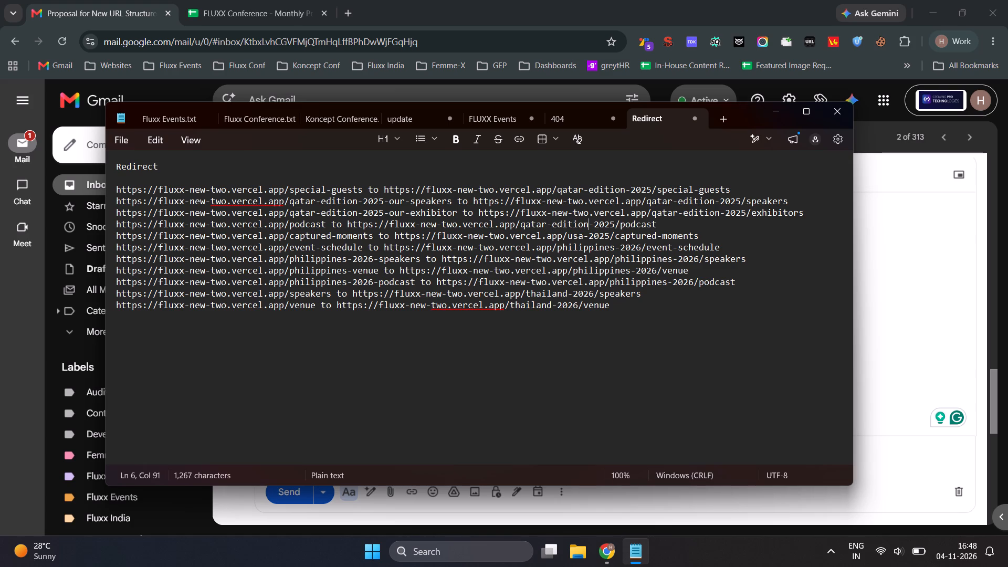
Insert "-edition" after "usa" in the captured-moments destination URL, giving usa-edition-2025/captured-moments.
key("Down")
key("ctrl+Right")
key("ctrl+Right")
key("ctrl+Left")
key("ctrl+Left")
key("ctrl+Left")
key("ctrl+shift+v")
Insert "-edition" after "philippines" in the Philippines 2026 event-schedule and speakers destination URLs.
key("Down")
key("ctrl+Right")
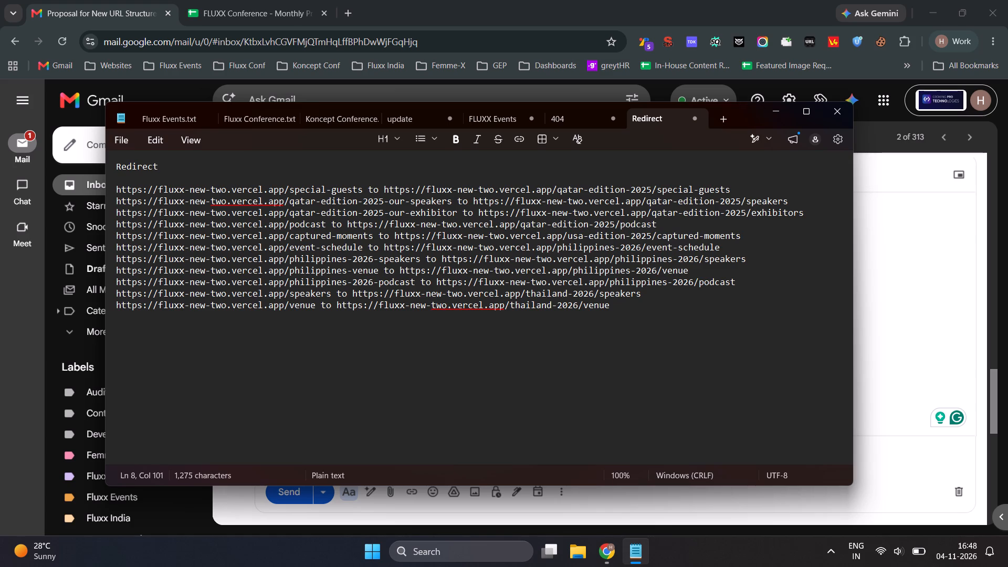
key("ctrl+Left")
key("ctrl+Left")
key("ctrl+shift+v")
key("Down")
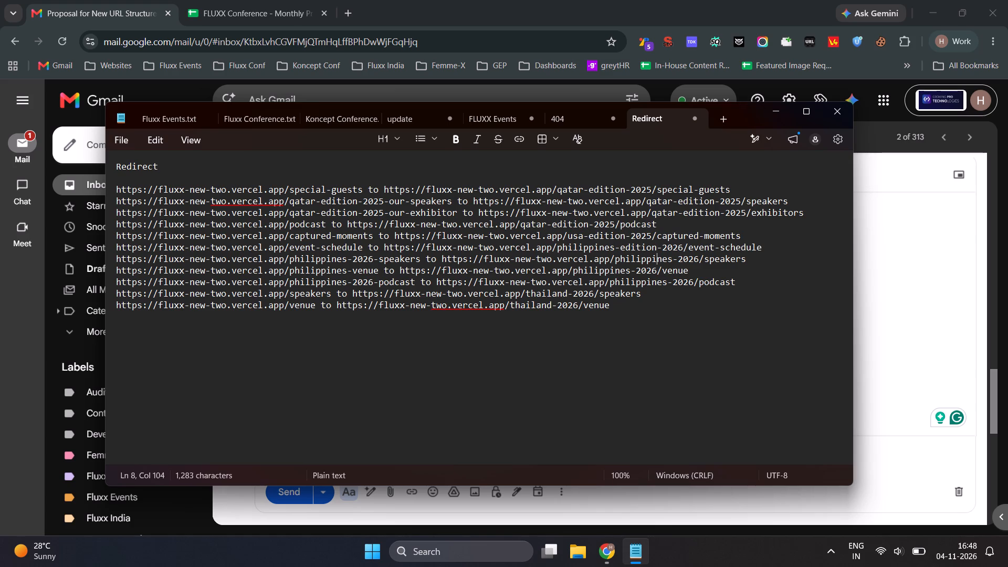
key("ctrl+Right")
key("ctrl+shift+v")
Insert "-edition" after "philippines" in the Philippines 2026 venue and podcast destination URLs.
key("Down")
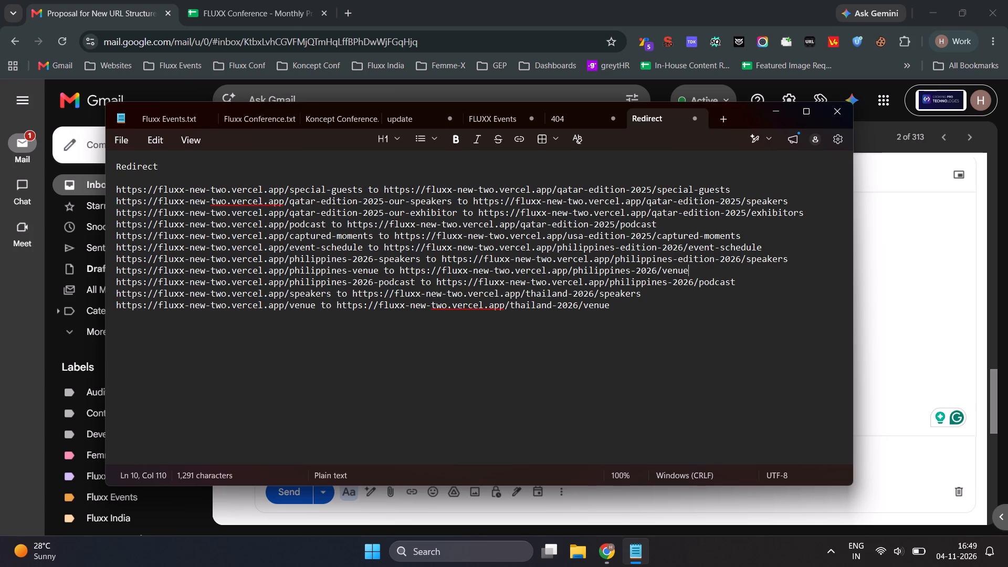
key("ctrl+Left")
key("ctrl+Left")
key("ctrl+Left")
key("Left")
key("ctrl+shift+v")
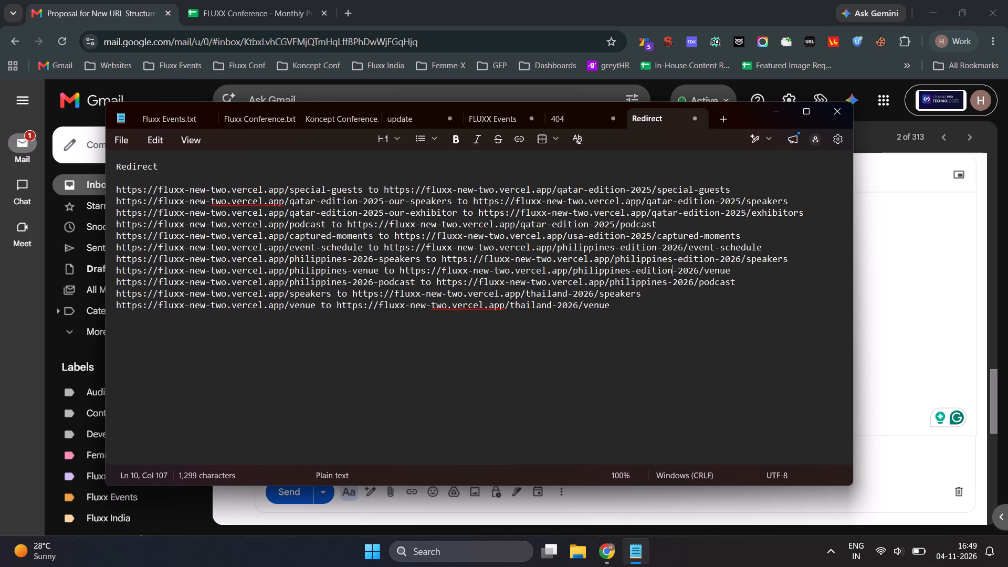
key("Down")
key("ctrl+Left")
key("ctrl+shift+v")
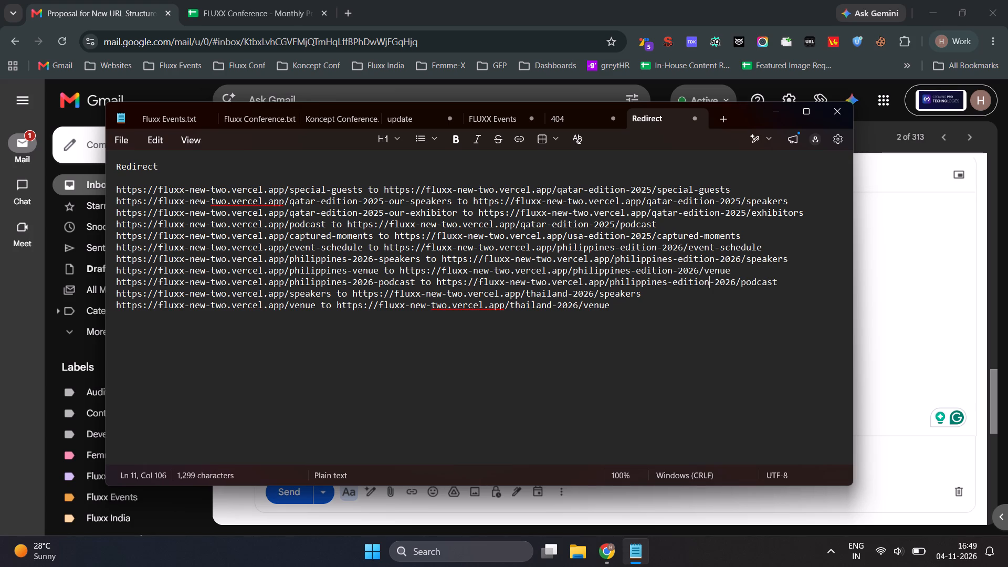
Insert "-edition" after "thailand" in the Thailand 2026 speakers and venue destination URLs.
key("Down")
key("ctrl+Left")
key("ctrl+Left")
key("ctrl+Left")
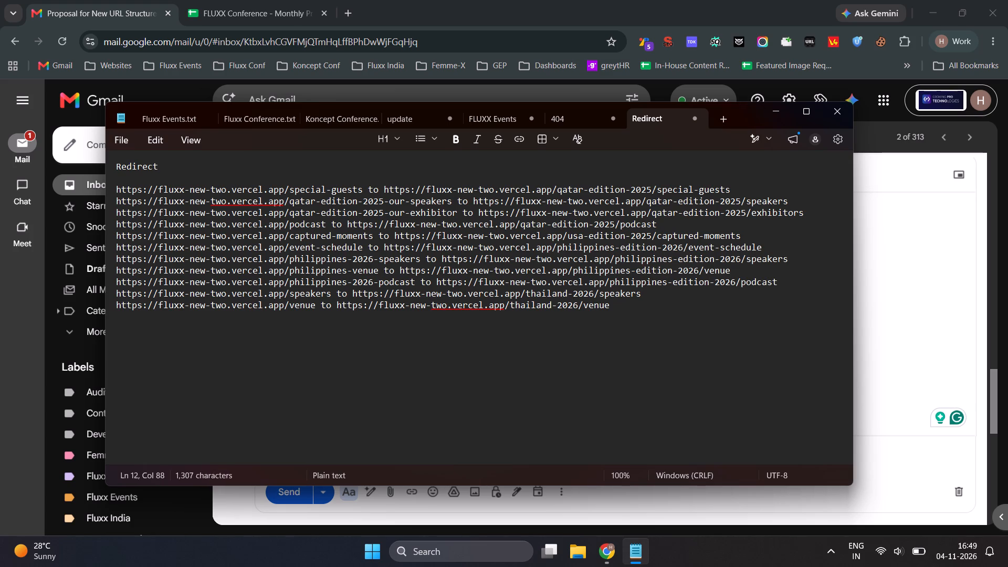
key("Left")
key("ctrl+shift+v")
key("Down")
key("ctrl+Left")
key("ctrl+Left")
key("ctrl+Left")
key("ctrl+Left")
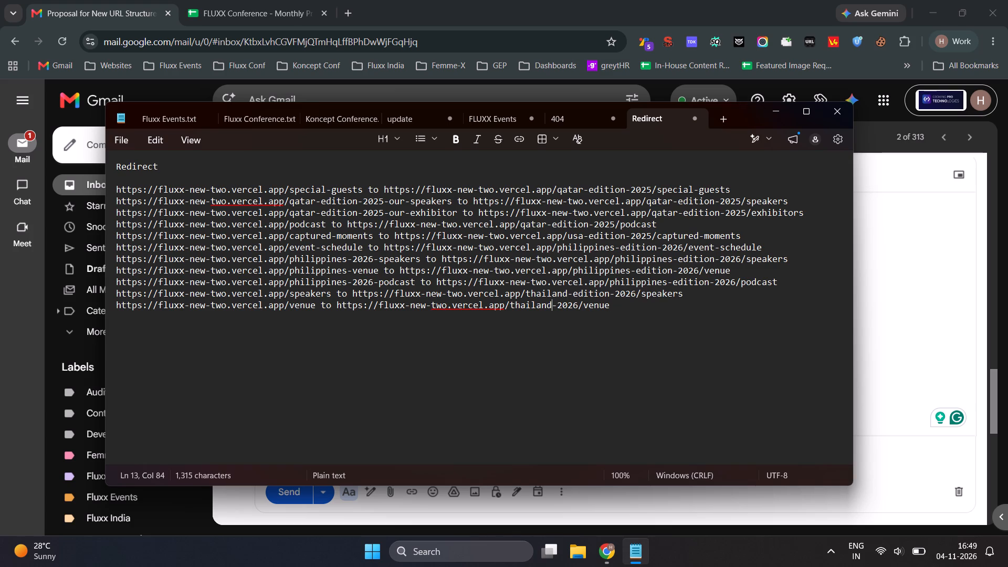
key("ctrl+shift+v")
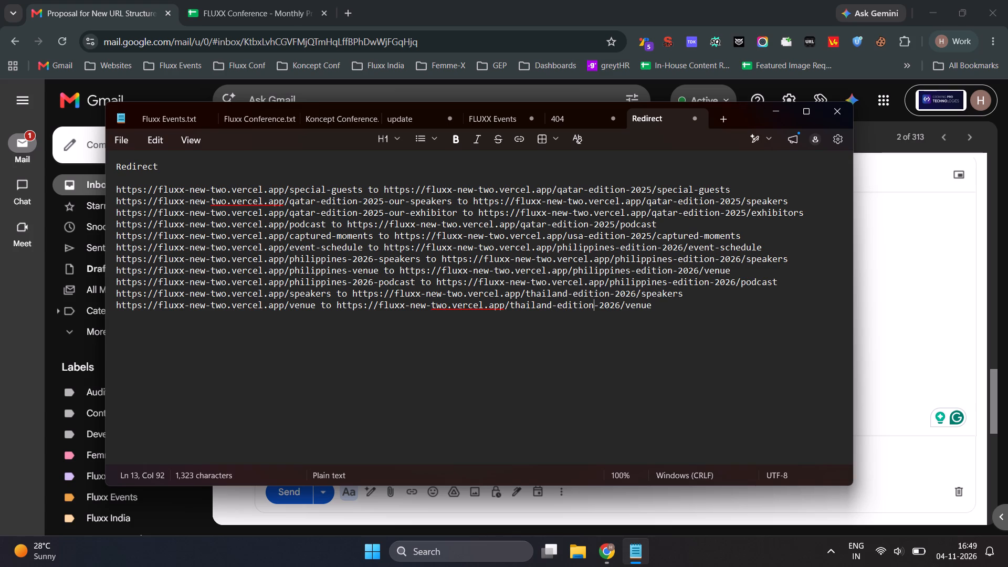
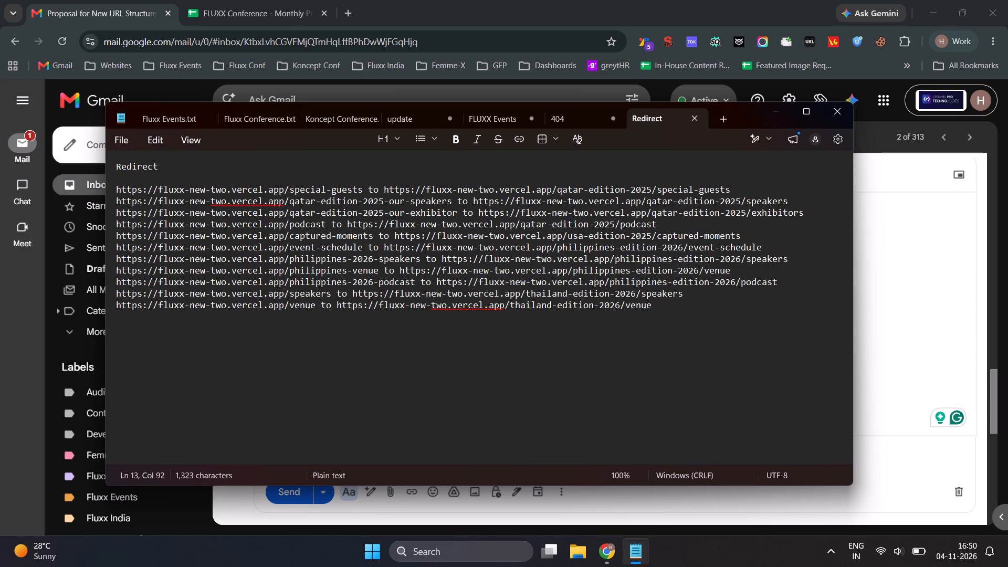
Change the heading of the Notepad redirect list to "301 Redirection".
left_click(117, 164)
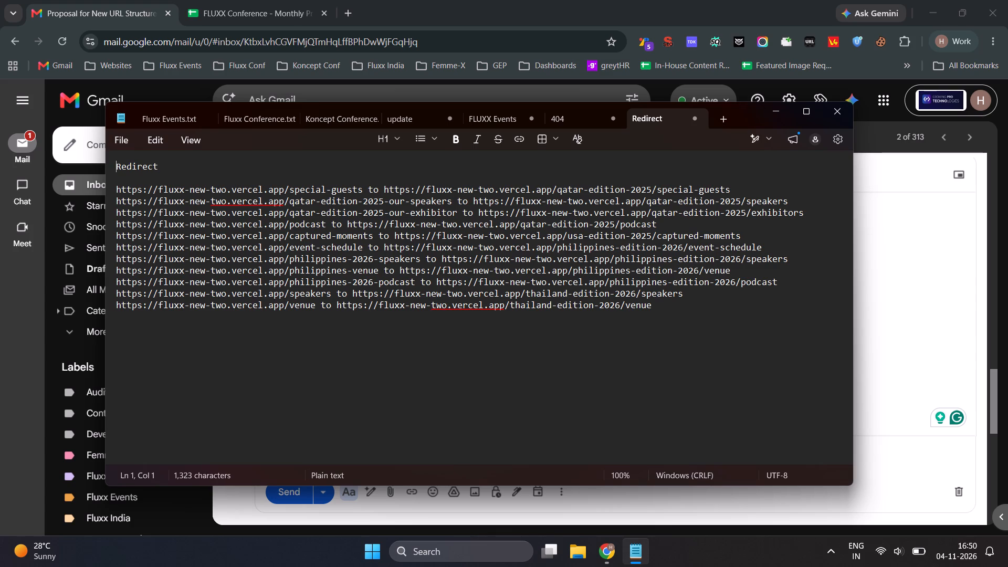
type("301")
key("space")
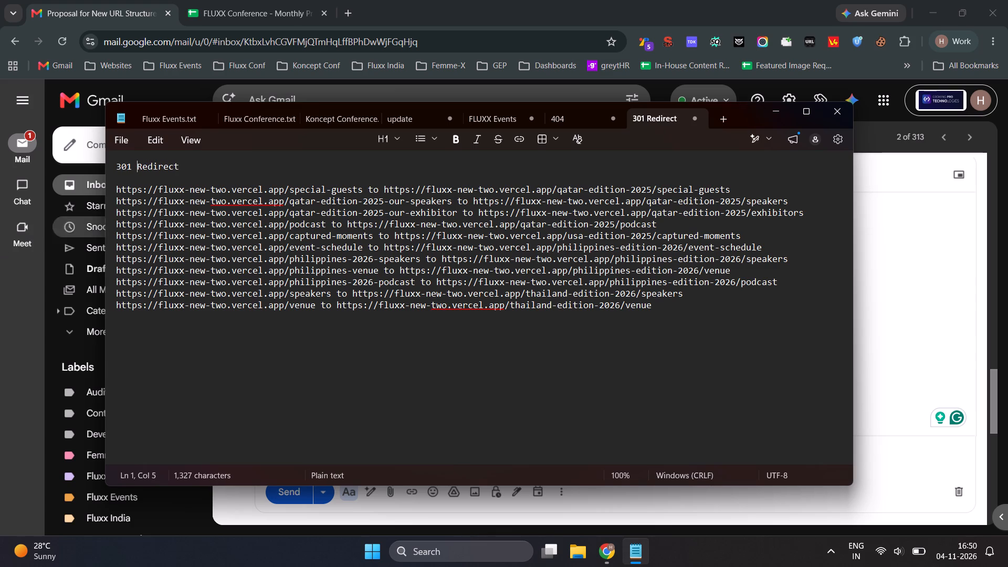
left_click(188, 168)
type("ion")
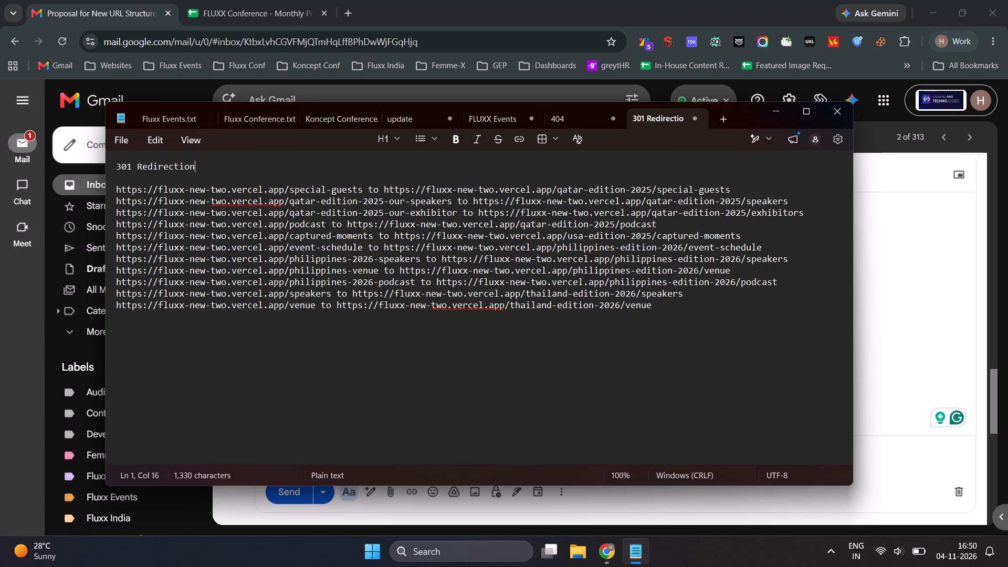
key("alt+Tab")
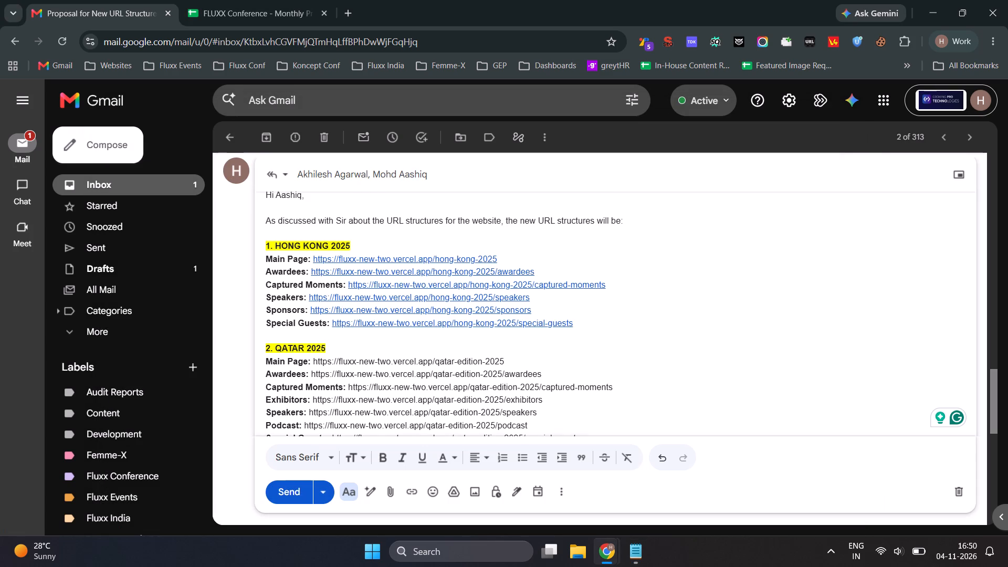
scroll(547, 335, "down", 8)
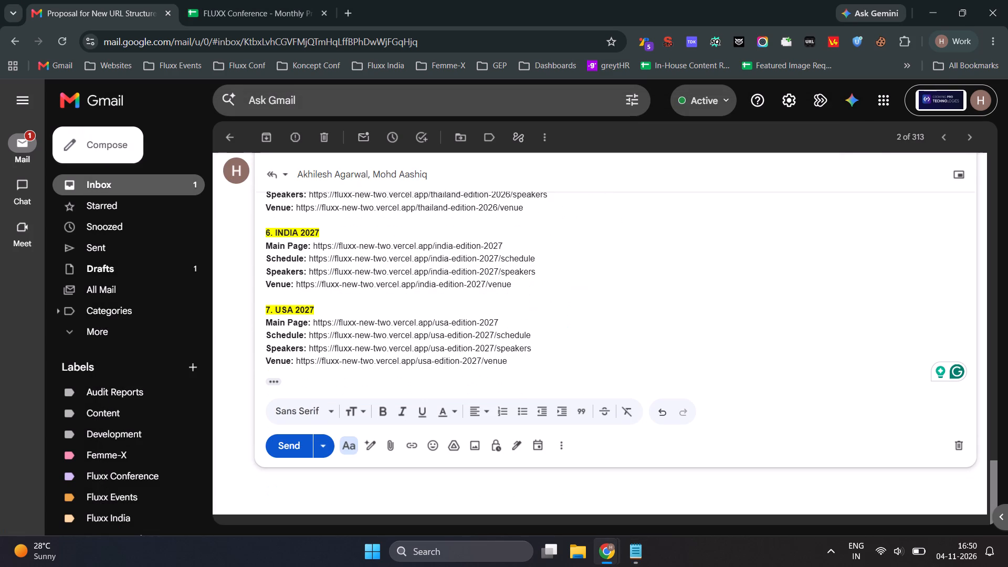
left_click(538, 360)
key("Return")
key("Return")
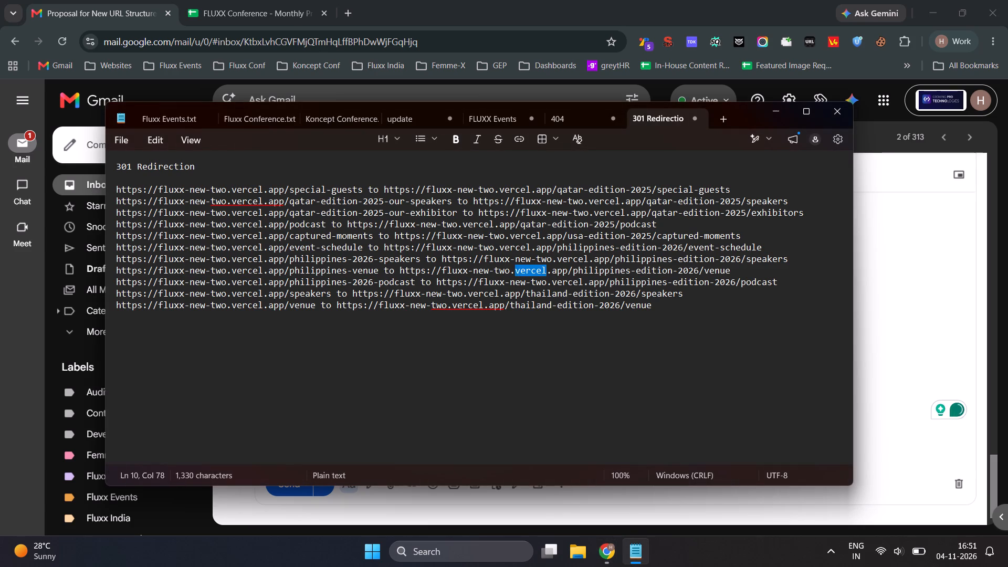
left_click_drag(655, 306, 545, 287)
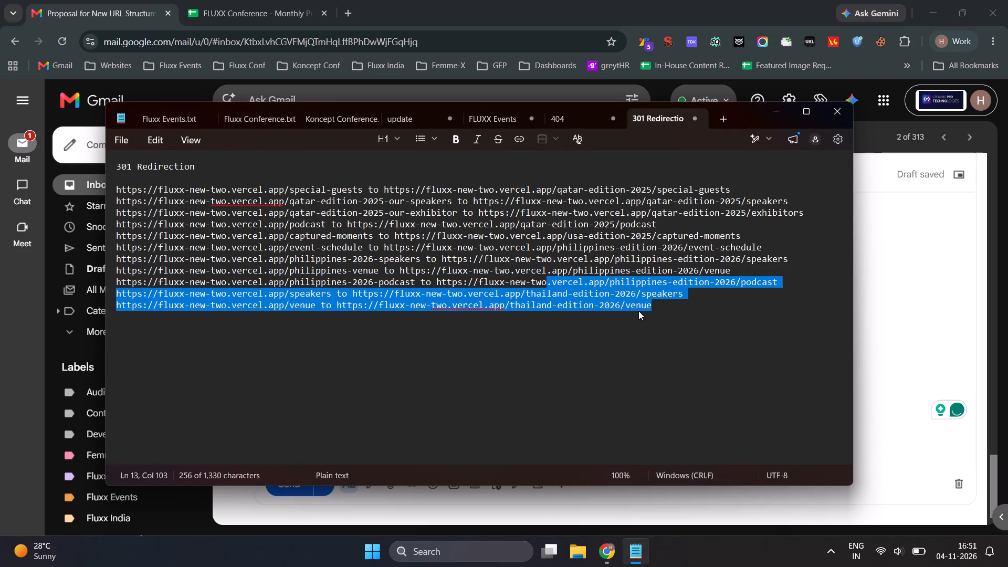
left_click(661, 307)
key("Return")
key("alt+Tab")
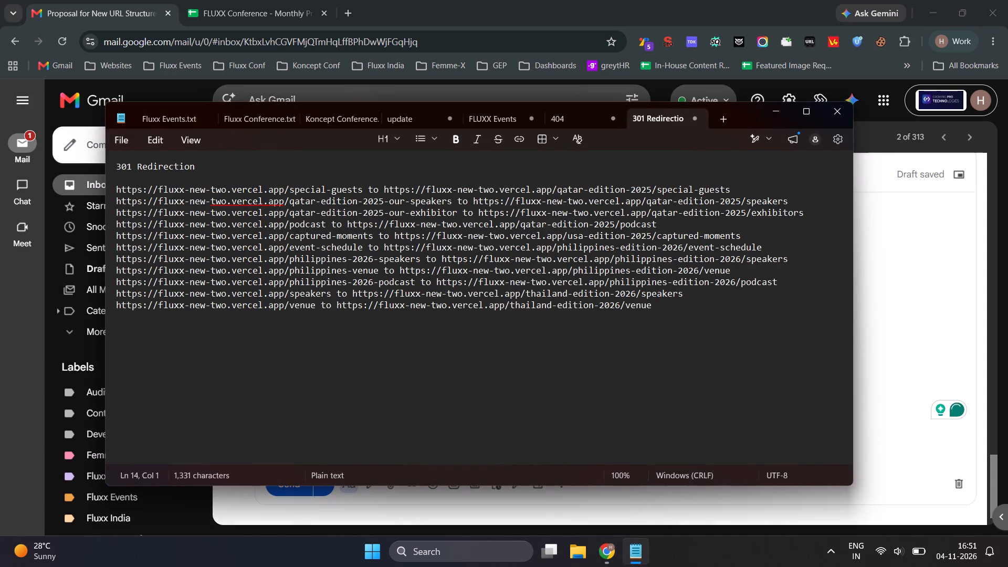
key("alt+Tab")
key("alt+Tab")
key("alt+Tab")
key("alt+Tab")
key("alt+Tab")
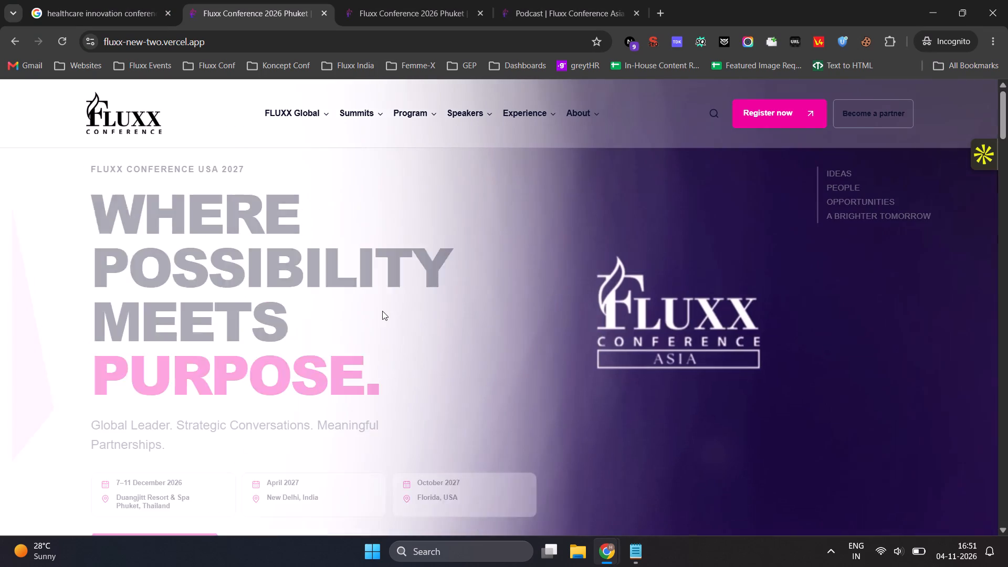
middle_click(802, 111)
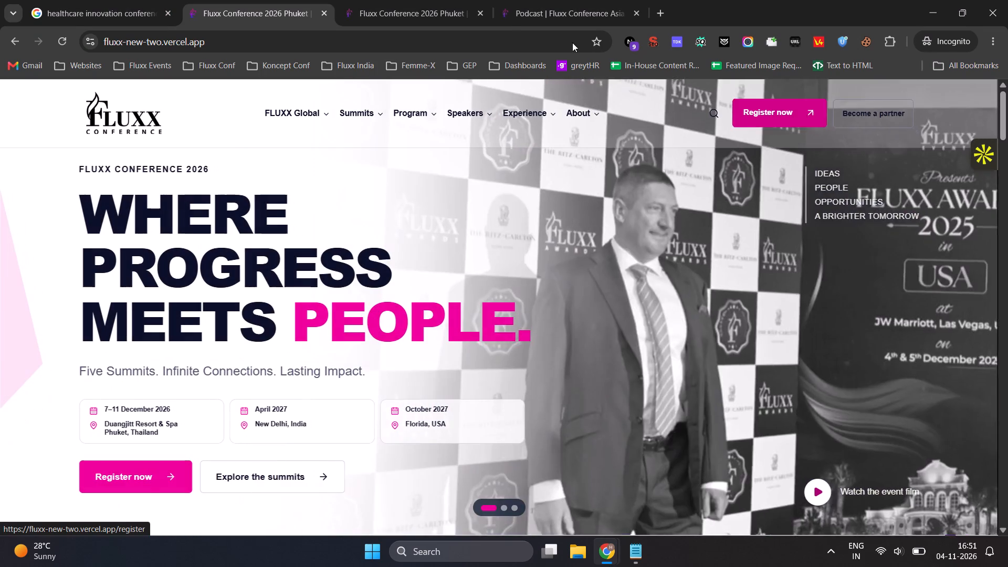
left_click(445, 0)
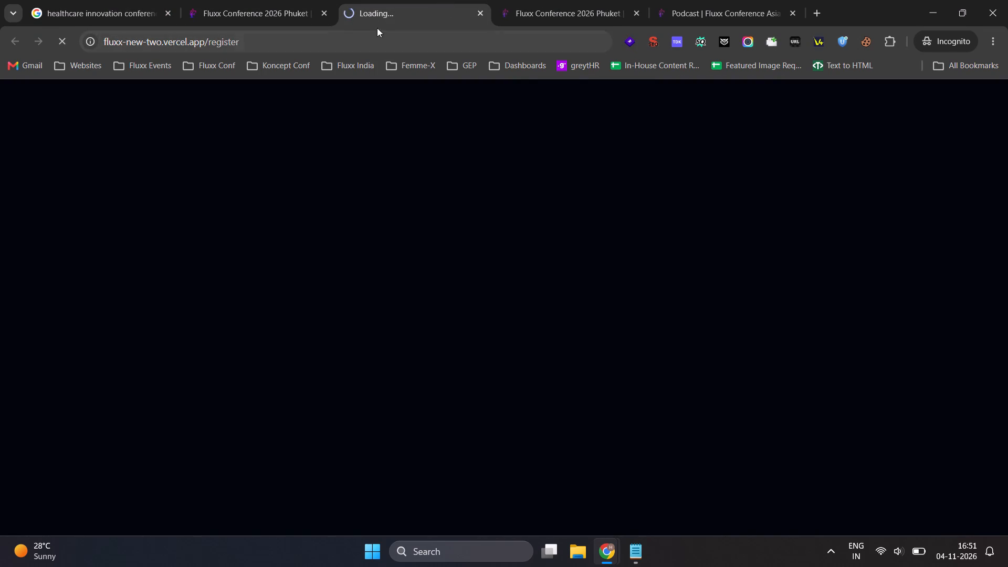
left_click(479, 16)
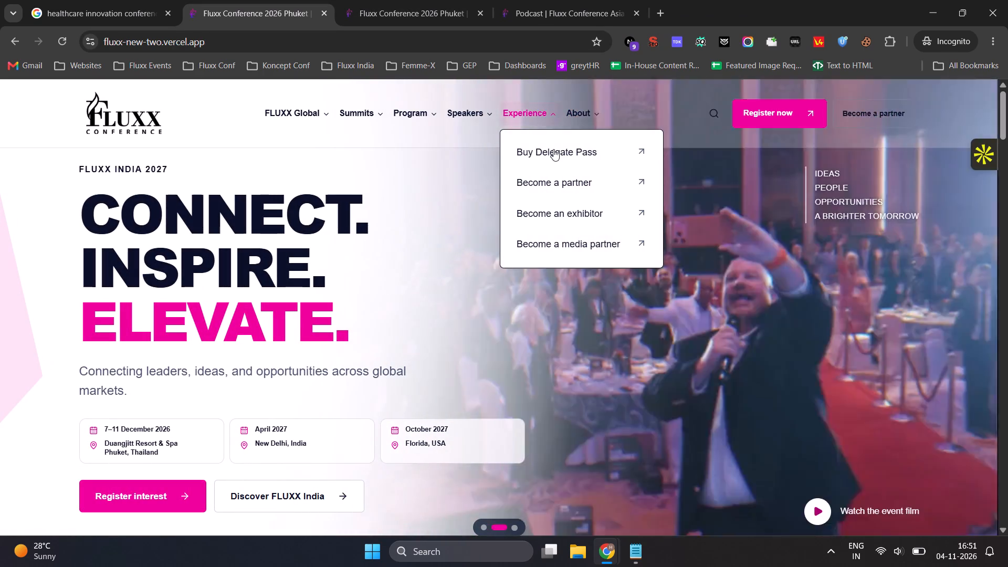
Open the Buy Delegate Pass page on the FLUXX Conference site.
left_click(557, 151)
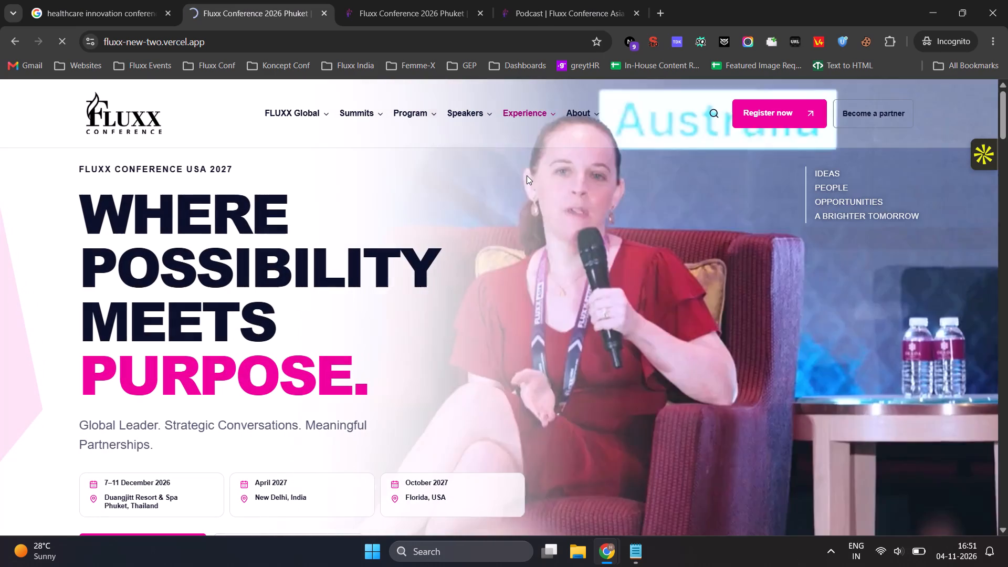
Close the podcast page and the fluxxconference.com homepage, keeping the new vercel.app site open.
left_click(408, 0)
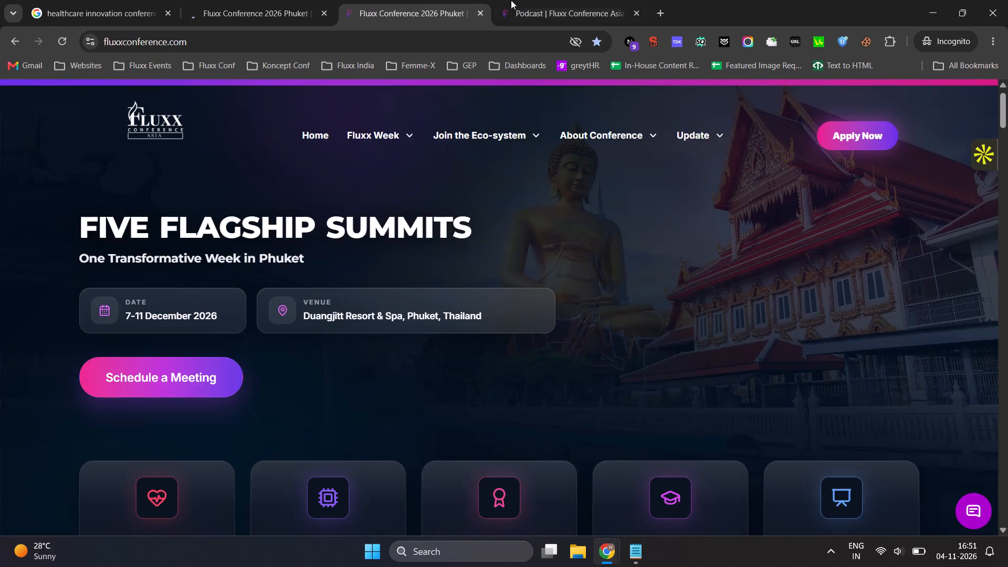
left_click(511, 0)
left_click(634, 13)
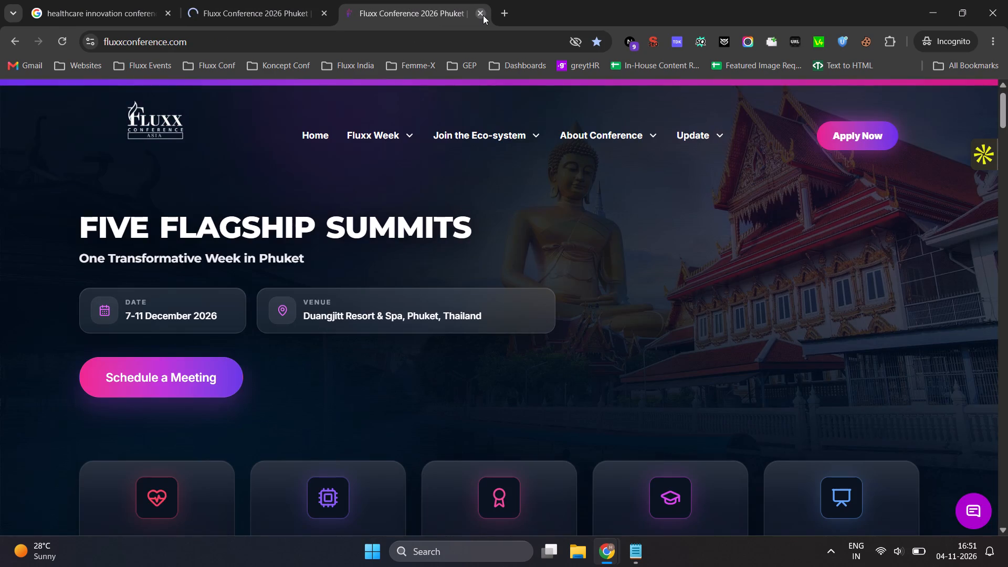
left_click(483, 15)
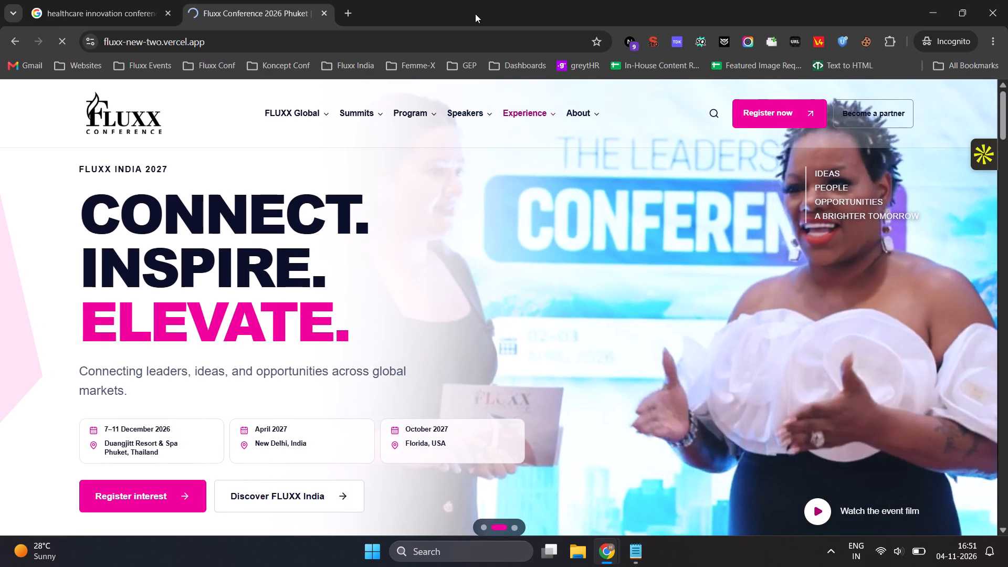
Look over the hero banner slides and event dates on the new FLUXX homepage.
scroll(354, 278, "down", 3)
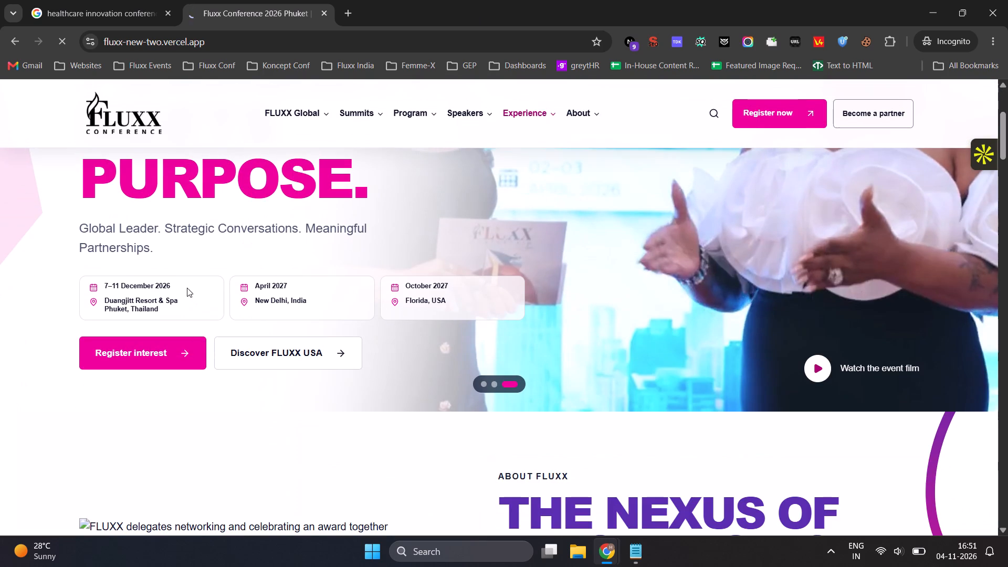
left_click(496, 385)
left_click(482, 331)
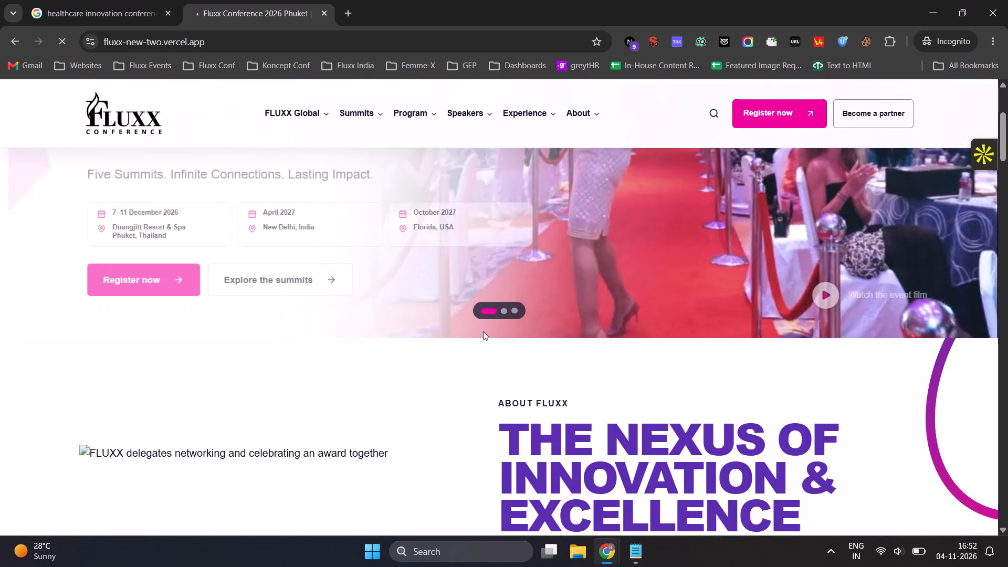
scroll(479, 359, "up", 5)
scroll(783, 448, "up", 1)
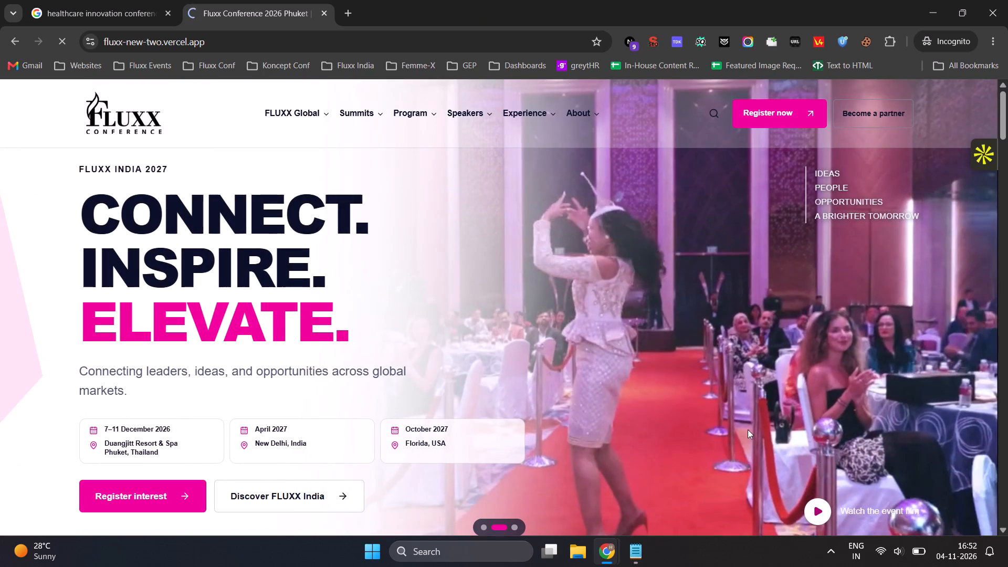
scroll(562, 370, "down", 2)
scroll(562, 370, "up", 2)
scroll(501, 336, "up", 14)
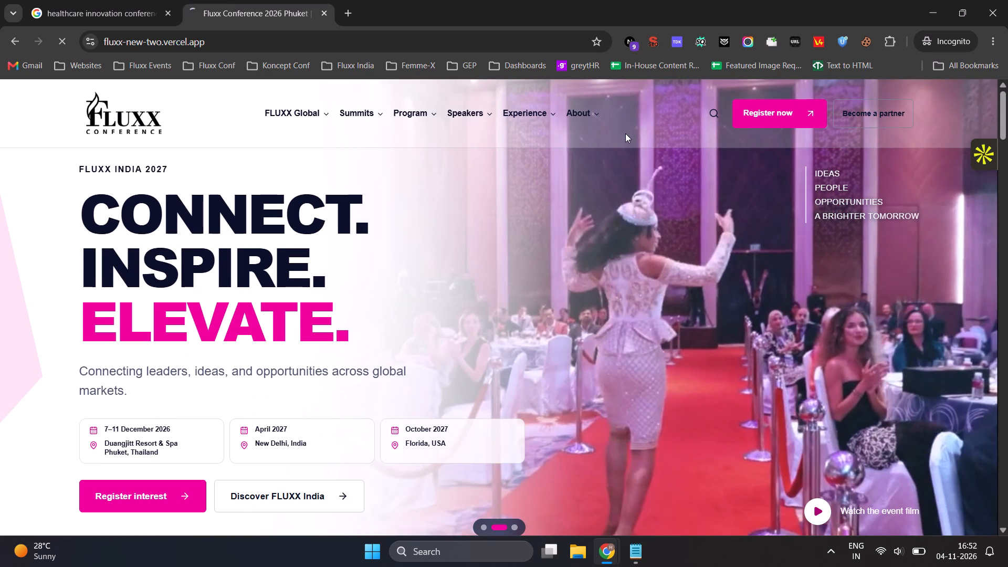
Open the site's Buy Delegate Pass page in a new tab and copy its full URL.
middle_click(557, 148)
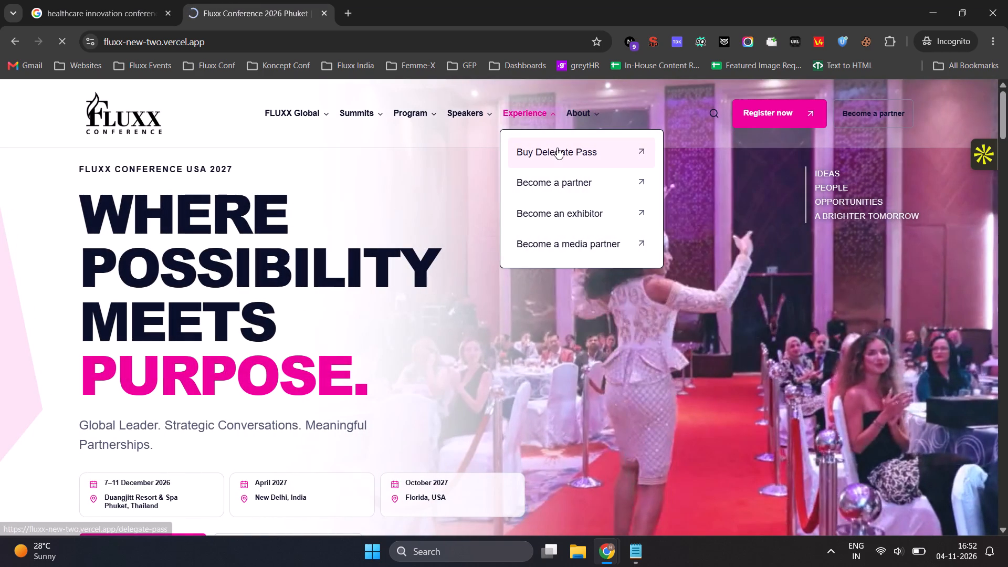
left_click(378, 0)
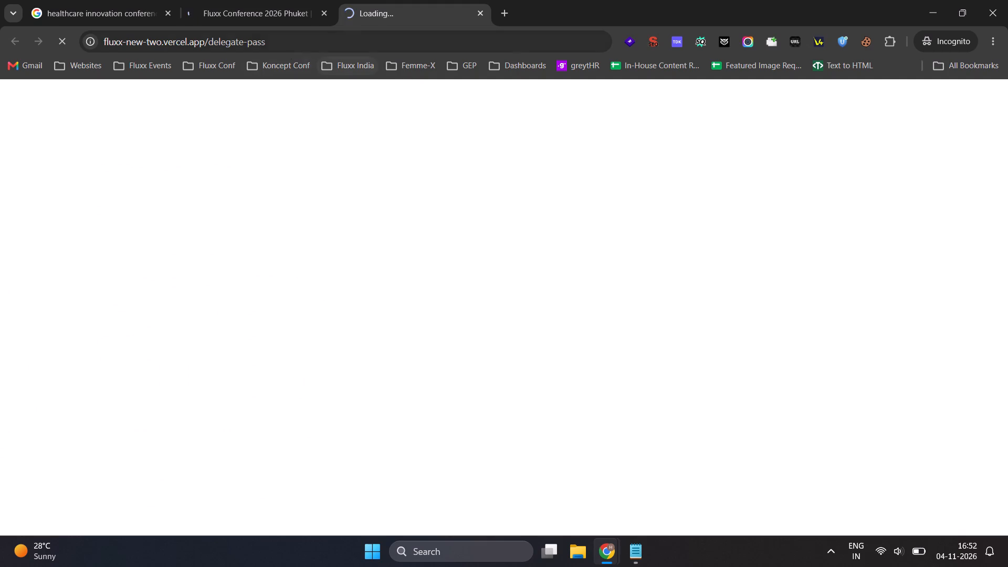
left_click_drag(280, 39, 208, 36)
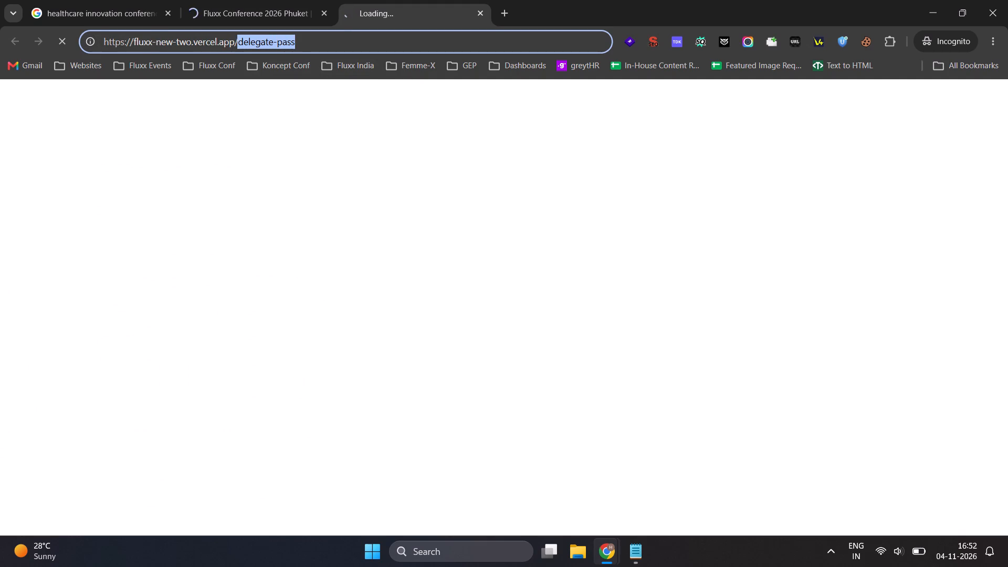
triple_click(205, 42)
key("ctrl+c")
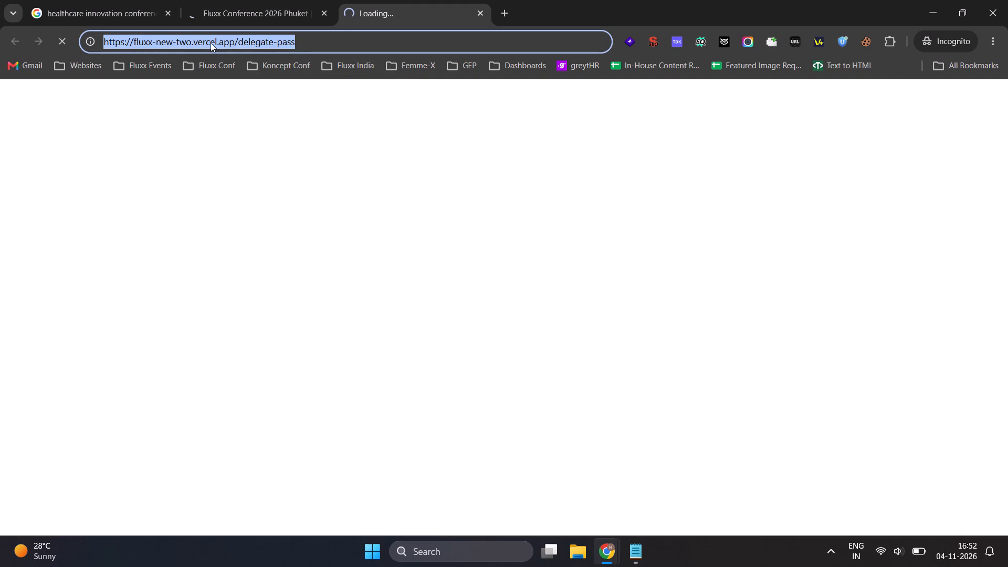
key("ctrl+c")
key("ctrl+c")
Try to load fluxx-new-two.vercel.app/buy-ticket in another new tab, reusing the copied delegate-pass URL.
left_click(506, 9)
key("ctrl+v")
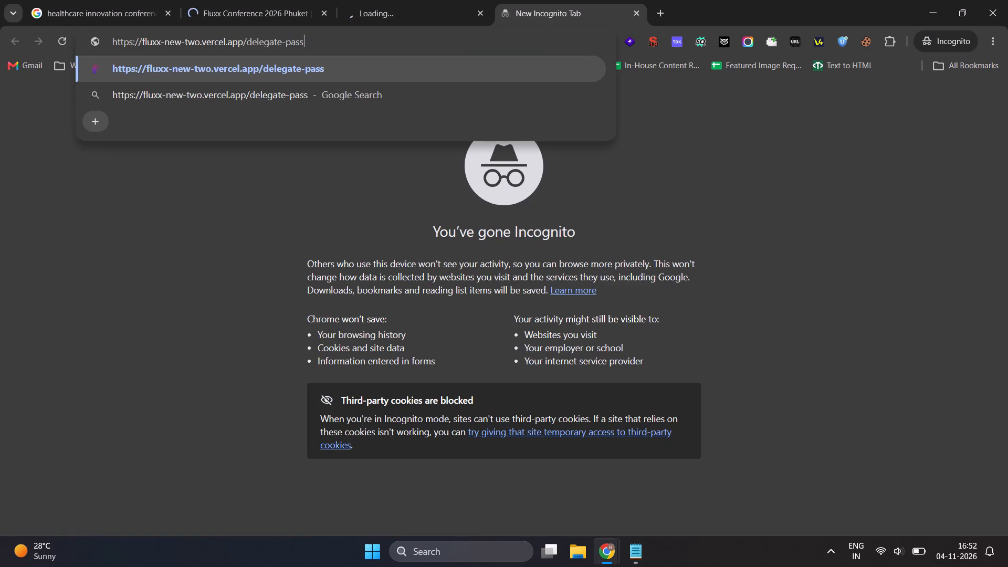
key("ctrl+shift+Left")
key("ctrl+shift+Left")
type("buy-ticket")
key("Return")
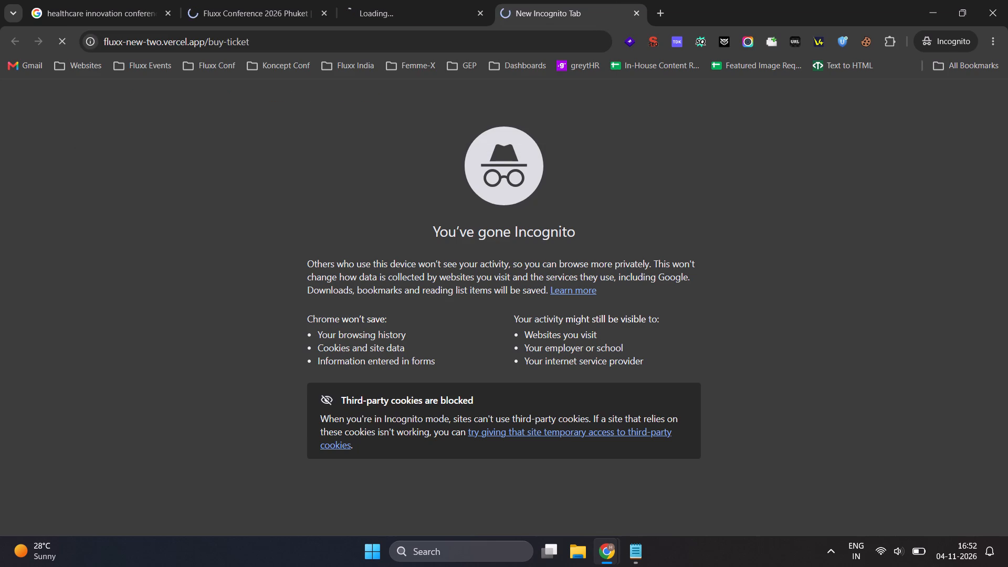
Disconnect Urban VPN from its Thailand server.
left_click(907, 554)
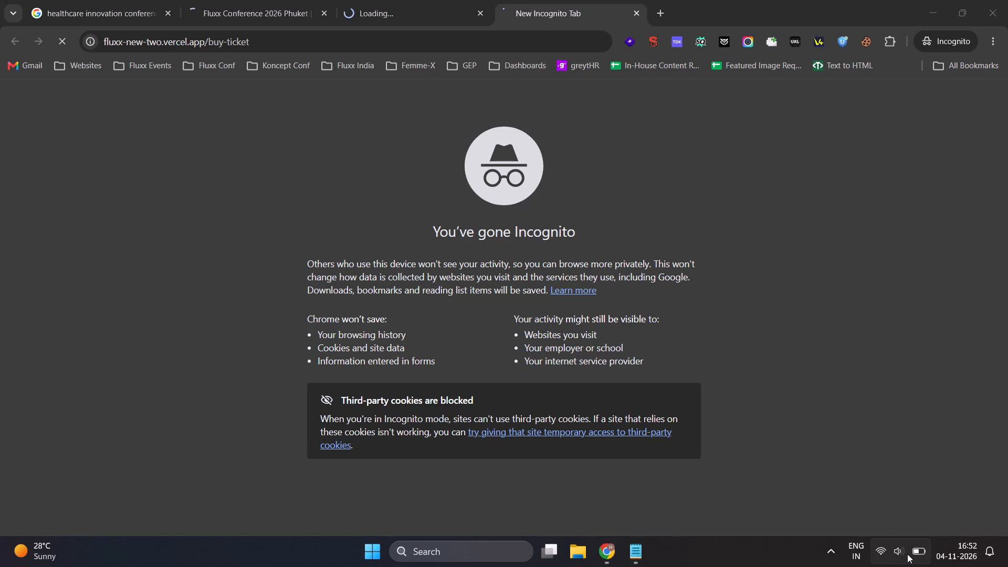
left_click(903, 559)
left_click(847, 41)
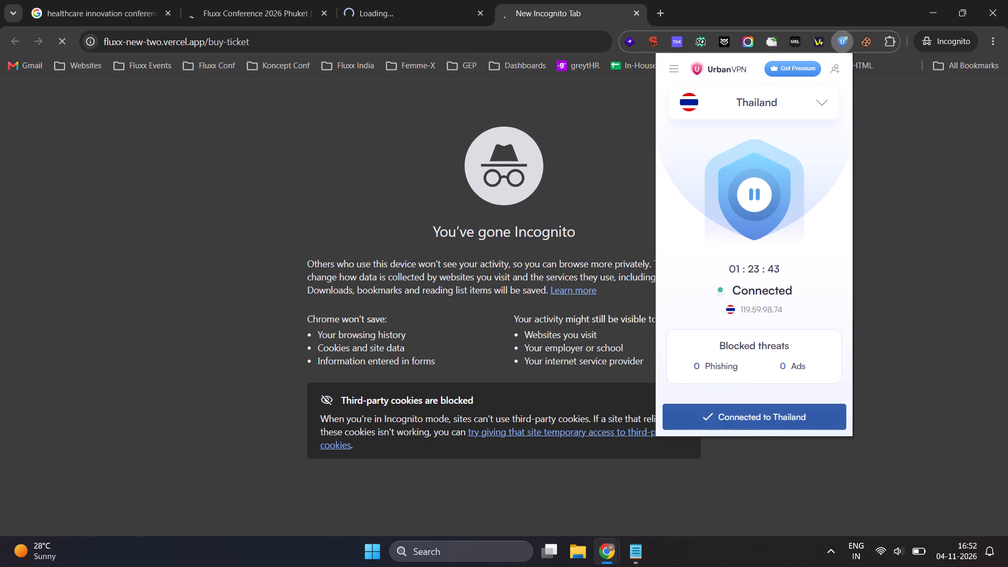
left_click(756, 205)
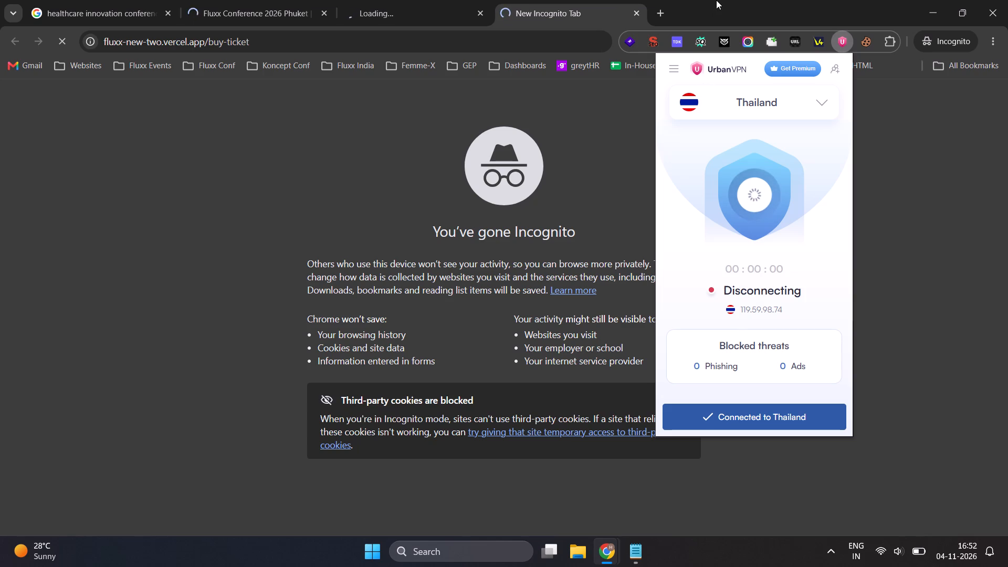
left_click(716, 0)
Hard-reload the homepage, the delegate-pass page and the buy-ticket tab.
left_click(425, 0)
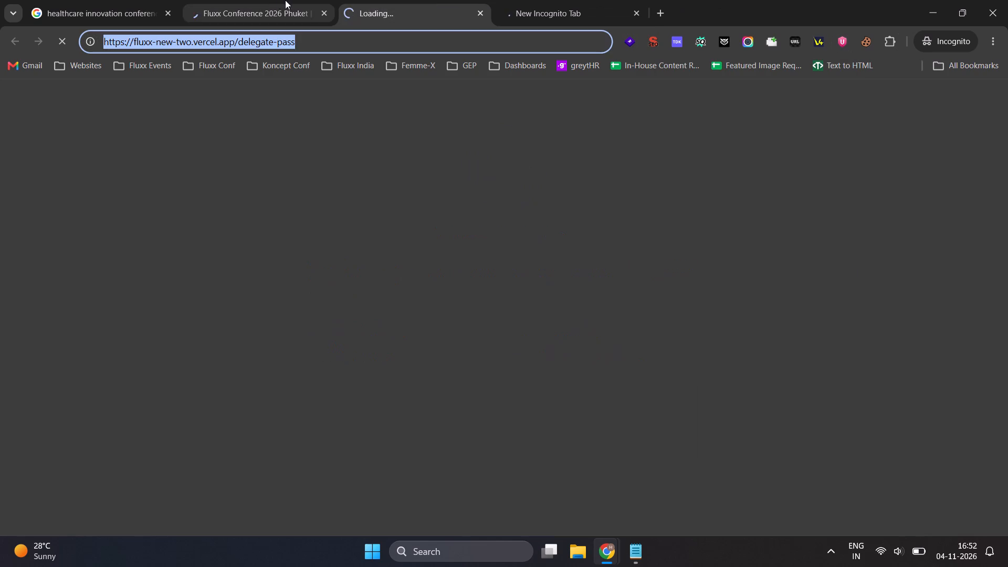
left_click(268, 0)
left_click(184, 43)
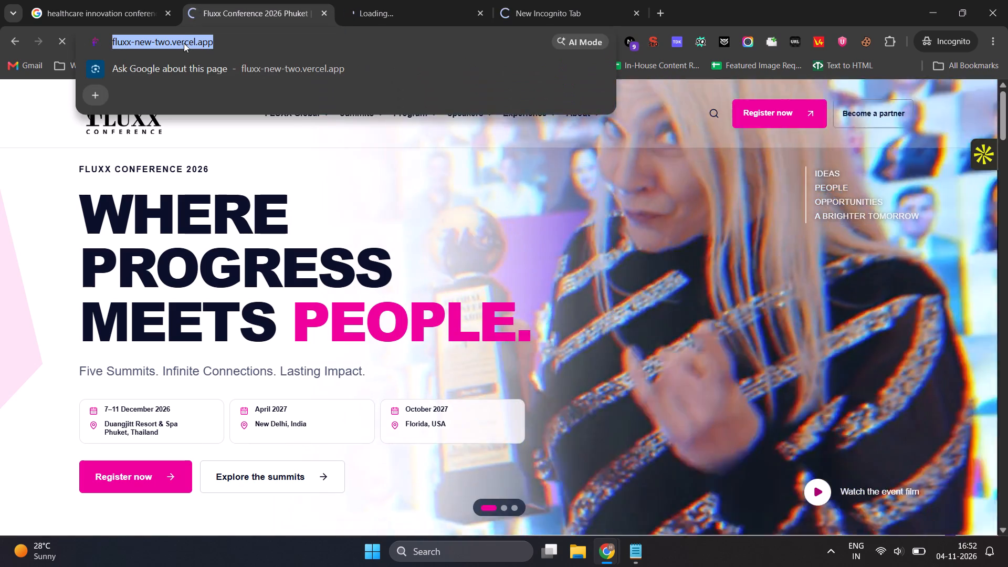
key("ctrl+shift+r")
left_click(396, 0)
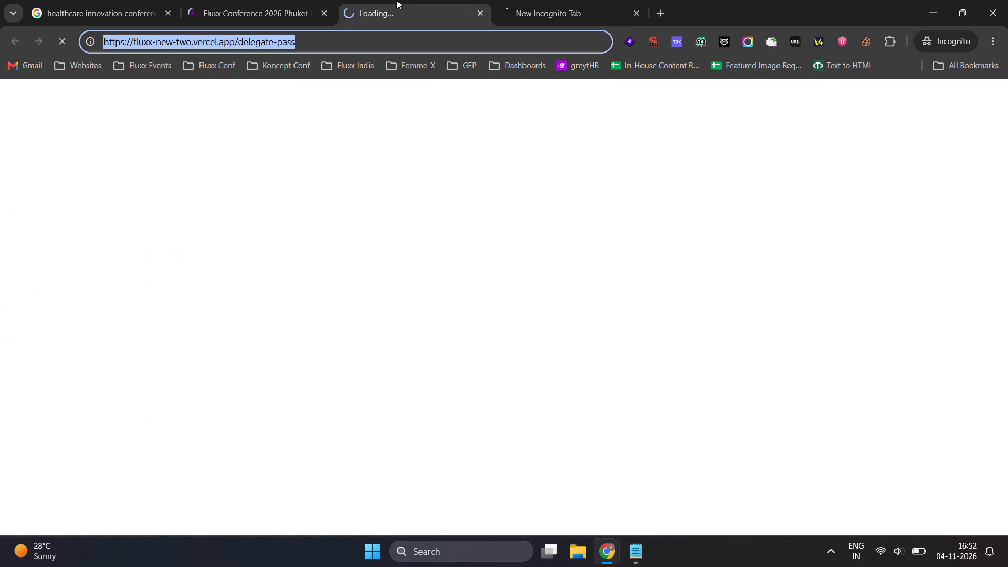
key("ctrl+shift+r")
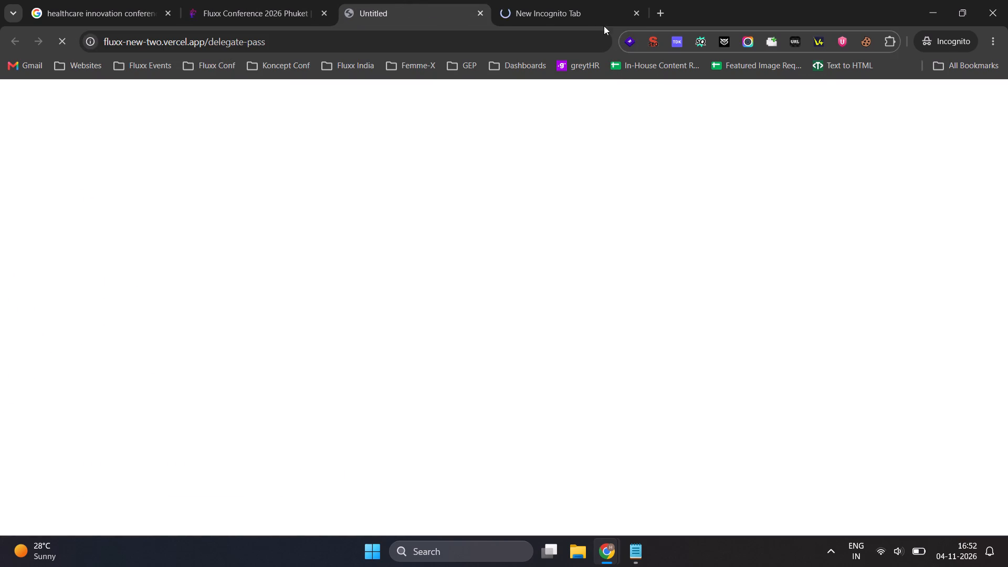
left_click(568, 3)
key("ctrl+shift+r")
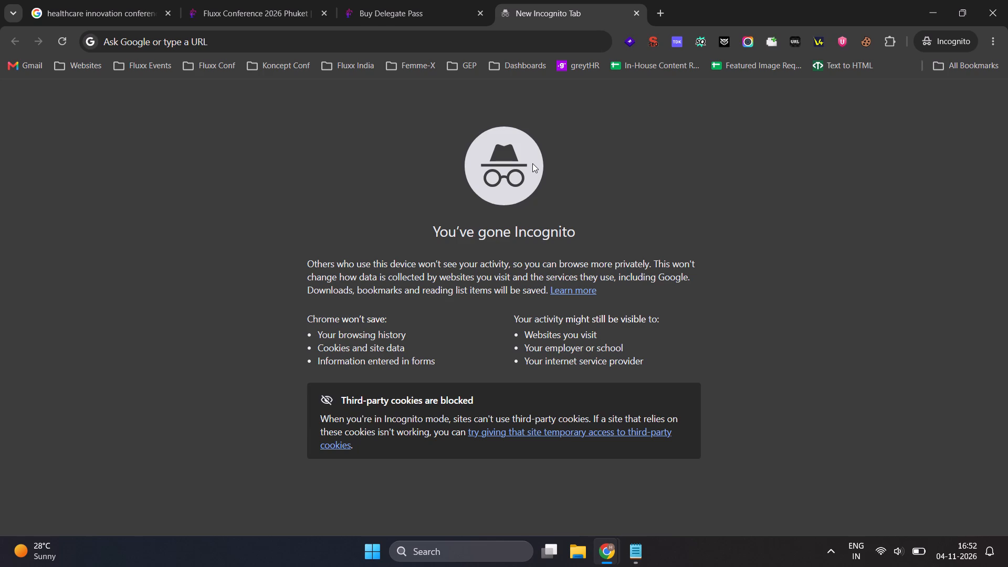
Load fluxx-new-two.vercel.app/buy-ticket by replacing "delegate-pass" in the copied URL with "buy-ticket".
left_click(359, 42)
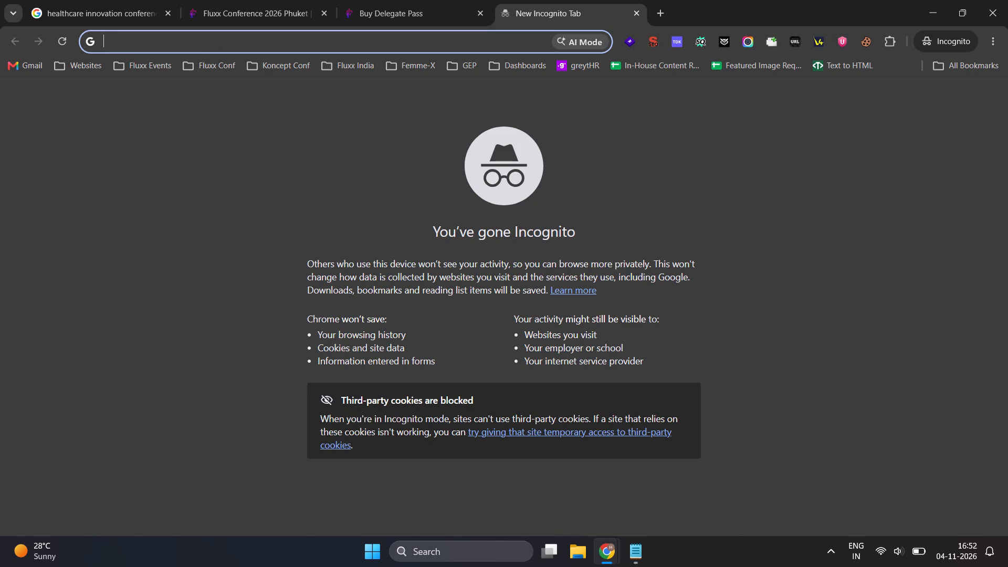
key("ctrl+v")
key("ctrl+shift+Page_Up")
key("ctrl+shift+Left")
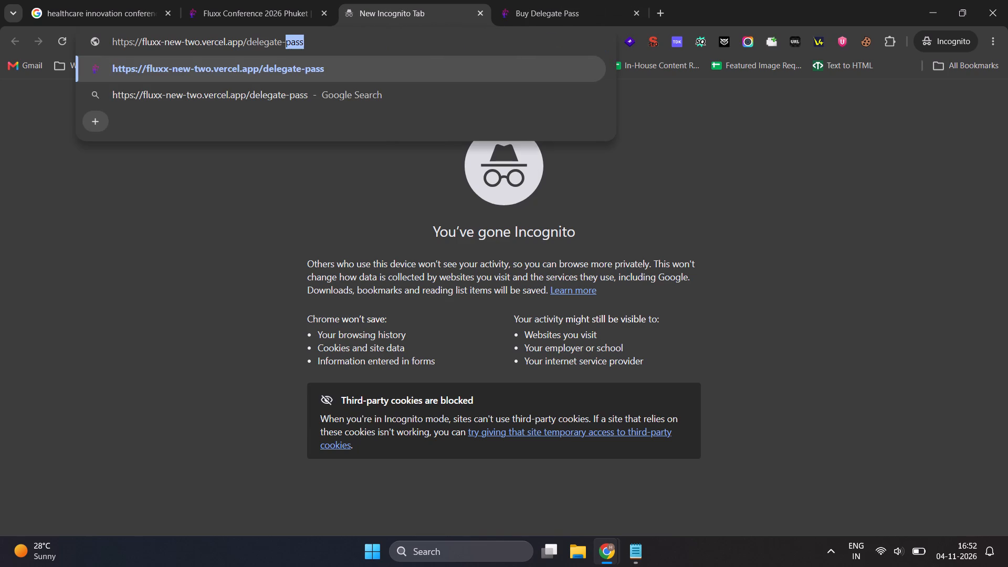
key("ctrl+shift+Page_Down")
key("ctrl+shift+Left")
key("ctrl+shift+Left")
key("ctrl+shift+Right")
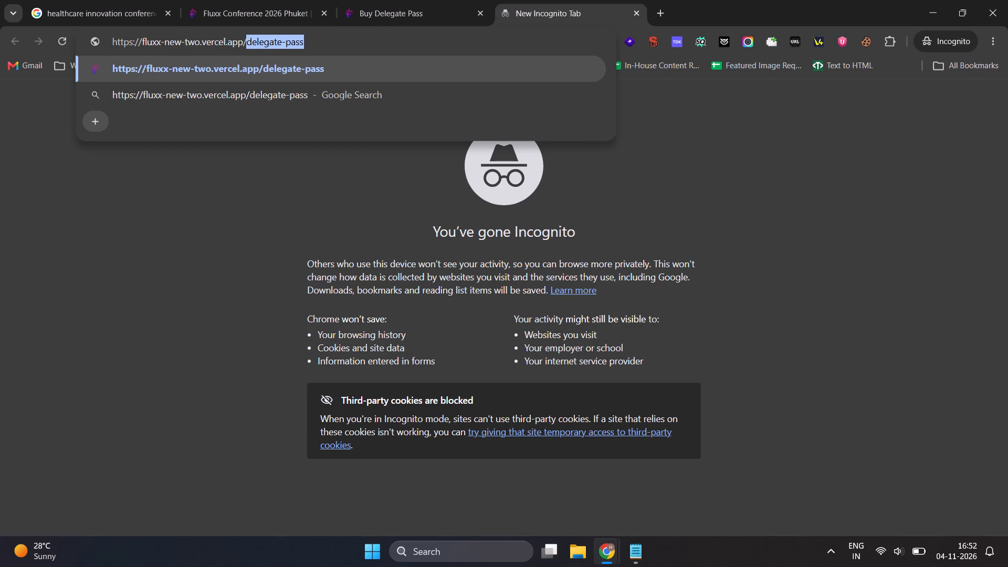
type("buy-ticke")
key("t")
key("Return")
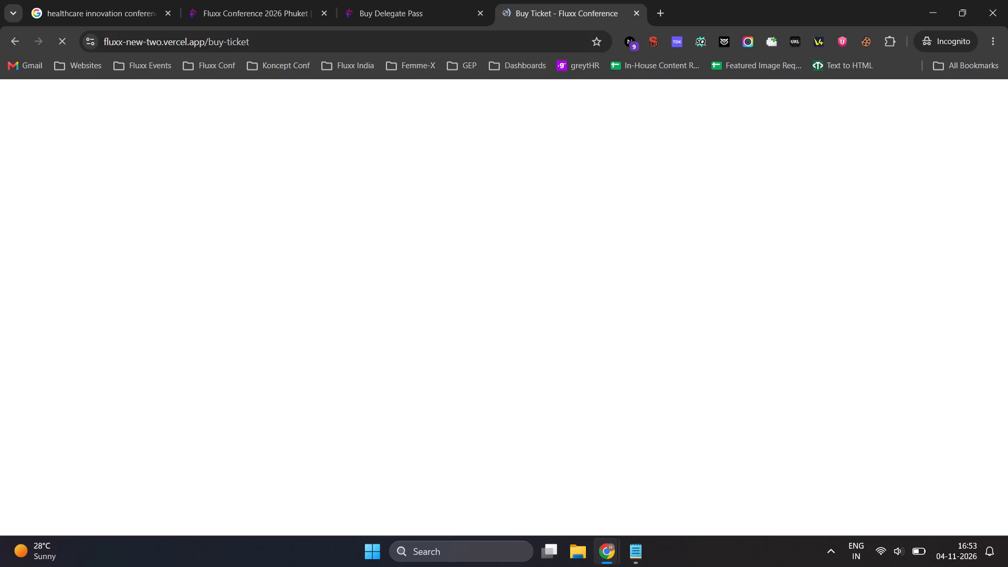
Add the buy-ticket page's URL followed by "to" on the last line of the 301 redirection list in Notepad.
scroll(438, 235, "down", 10)
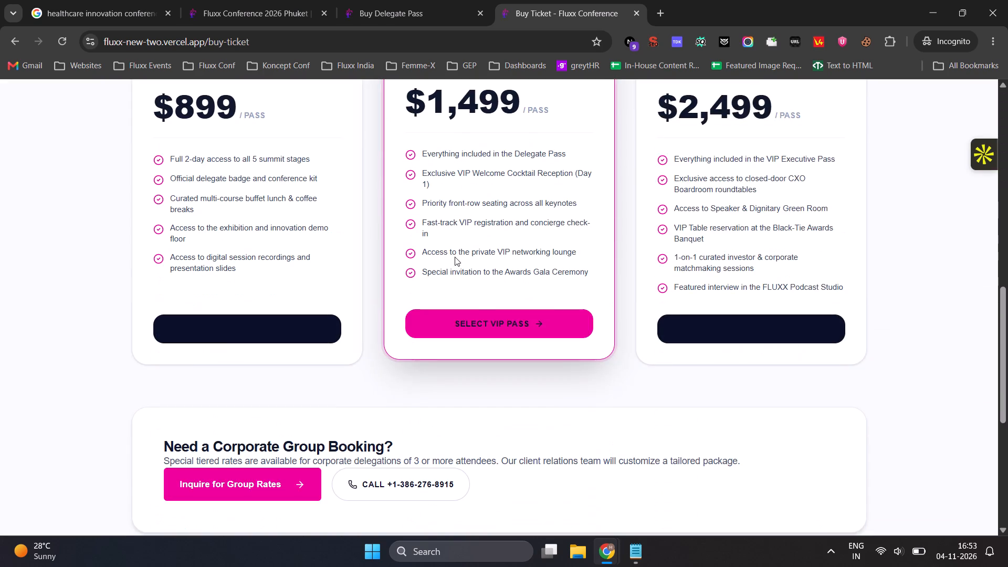
scroll(455, 255, "down", 7)
scroll(456, 258, "up", 20)
scroll(456, 258, "up", 3)
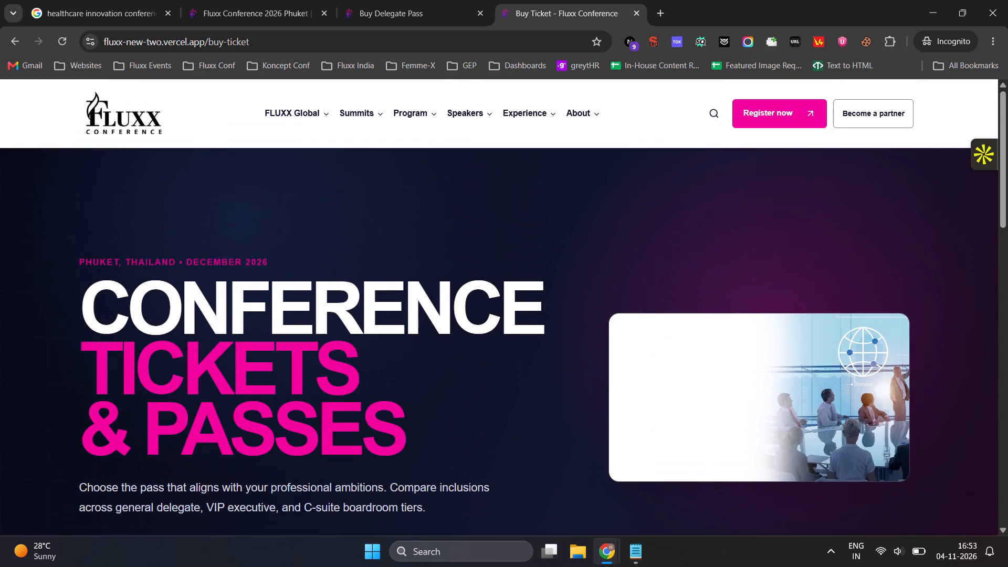
left_click(436, 0)
left_click(570, 0)
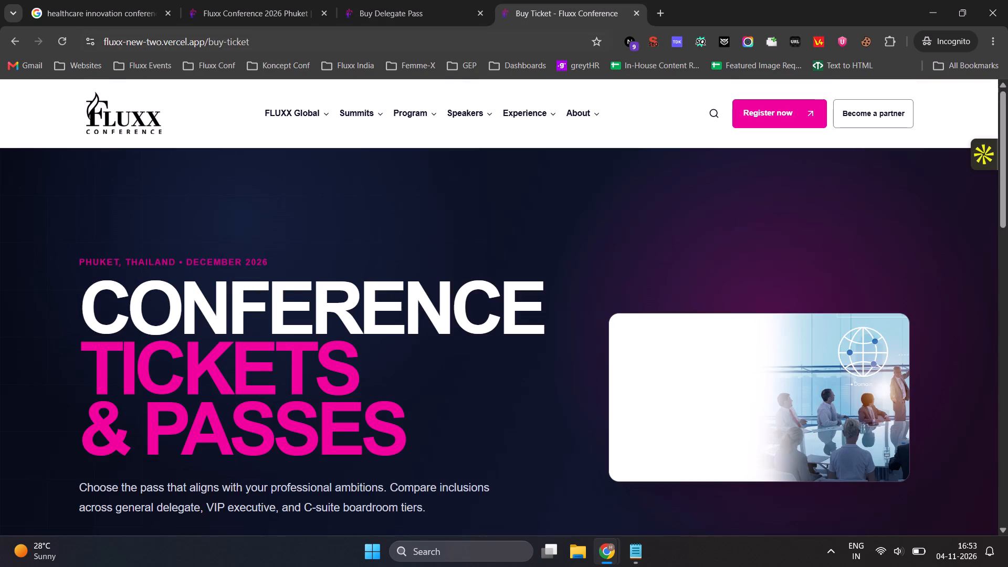
left_click(371, 38)
key("ctrl+c")
key("ctrl+c")
key("alt+Tab")
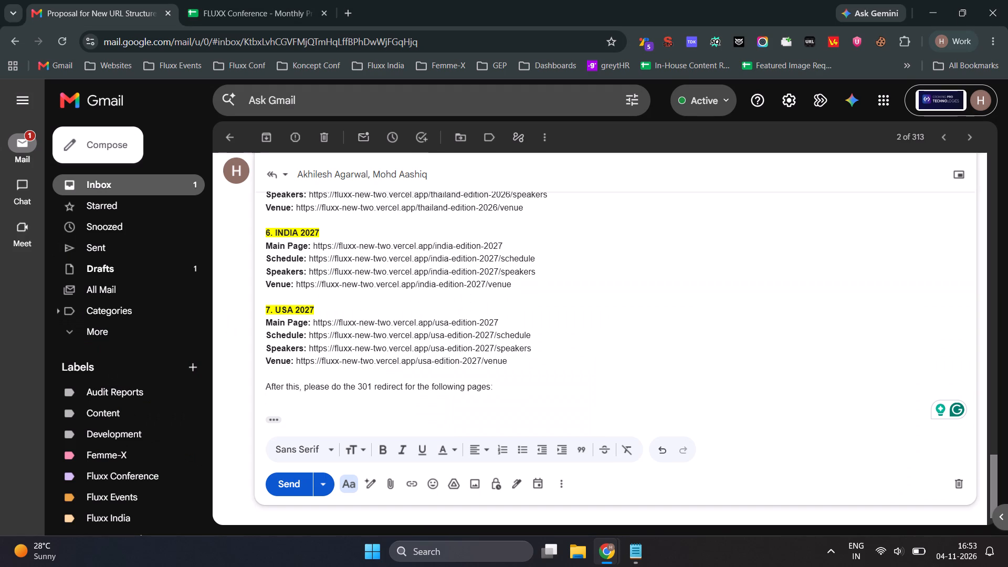
key("alt+Tab")
key("alt+Tab")
key("ctrl+shift+v")
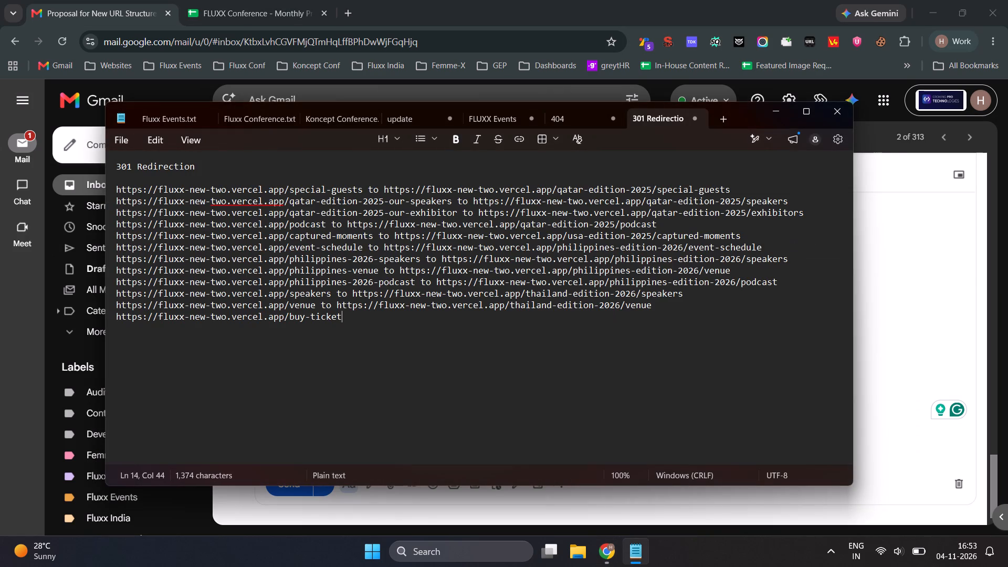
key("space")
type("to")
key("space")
Complete the buy-ticket redirect line in Notepad with the delegate-pass page's URL as its target.
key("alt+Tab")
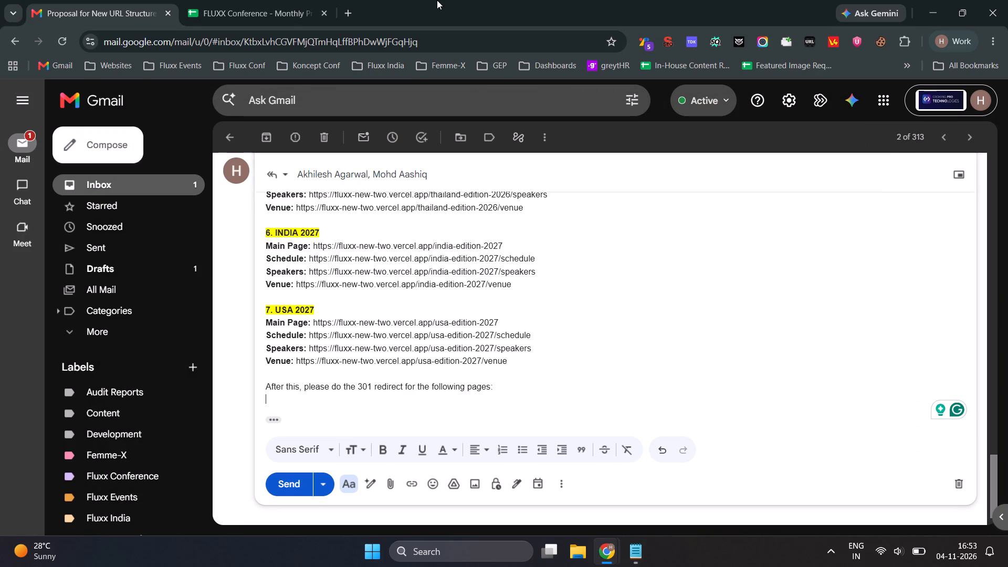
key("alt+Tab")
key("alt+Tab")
left_click(388, 0)
left_click(349, 40)
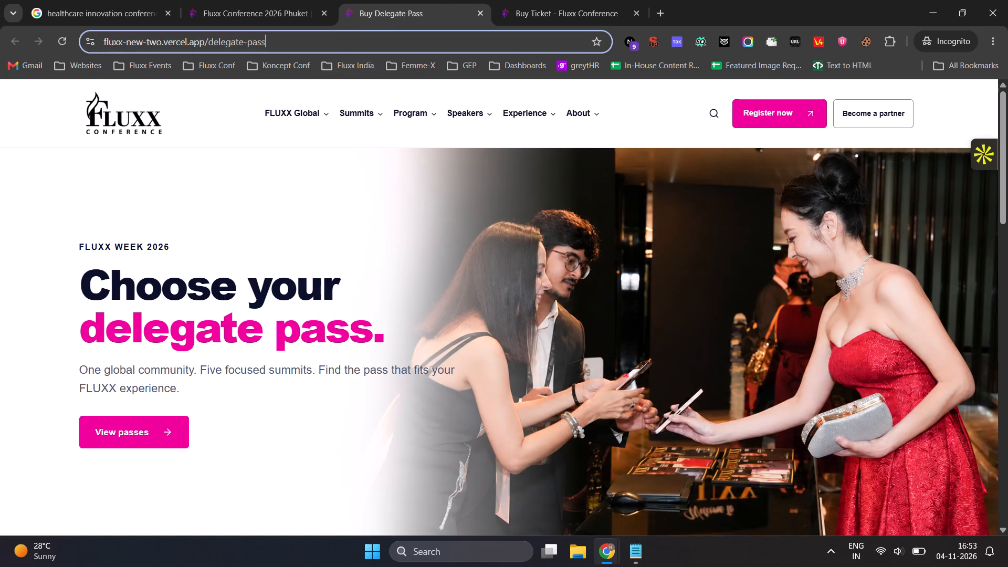
key("ctrl+c")
key("ctrl+c")
key("ctrl+c")
key("alt+Tab")
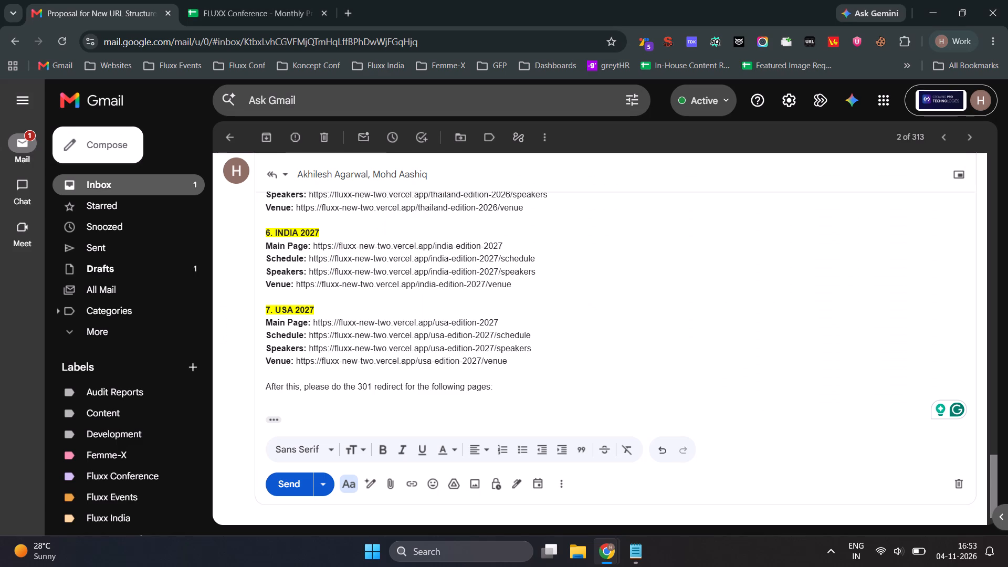
key("alt+Tab")
key("alt+Tab")
key("alt+Tab")
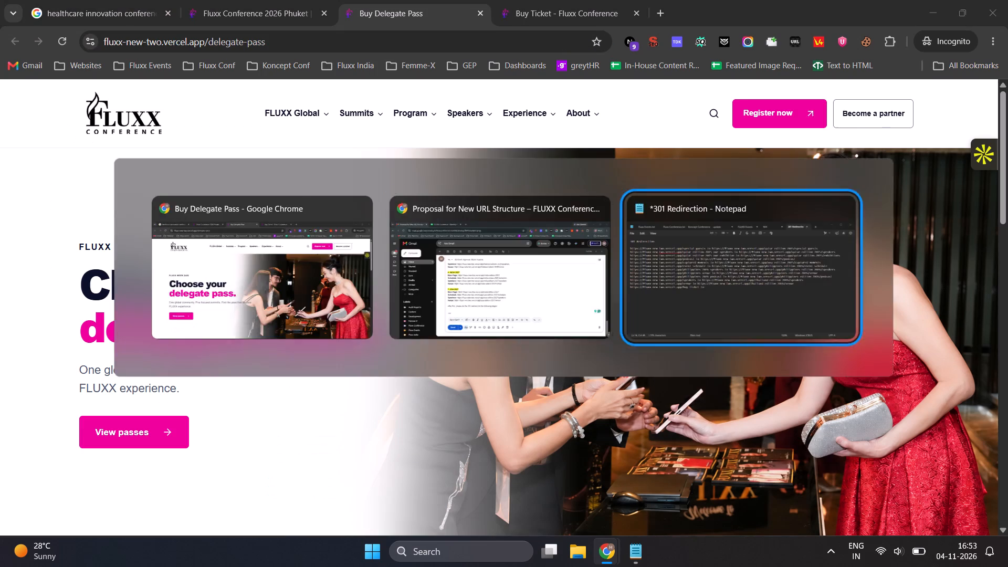
key("ctrl+shift+v")
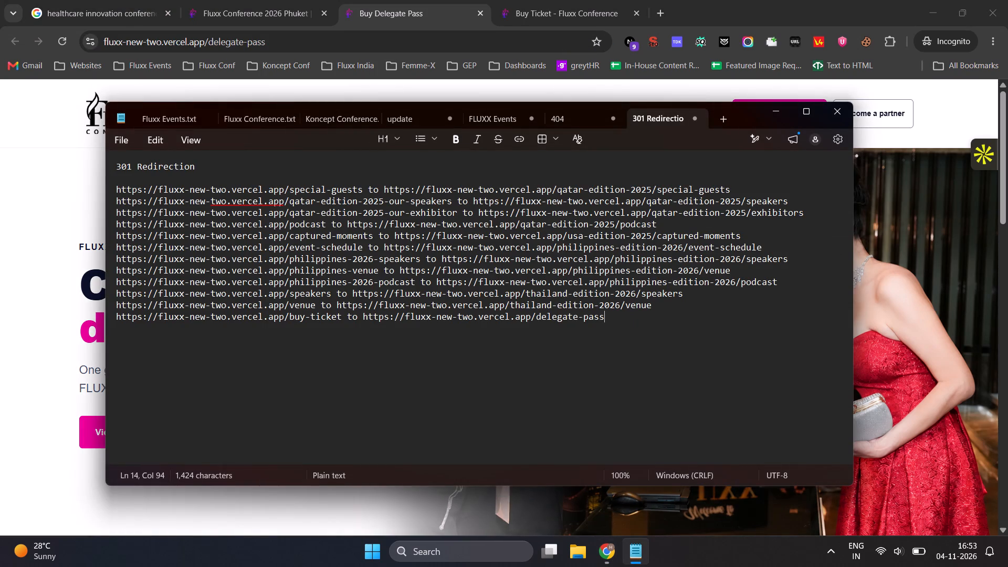
left_click_drag(632, 324, 117, 193)
key("ctrl+c")
key("ctrl+c")
key("alt+Tab")
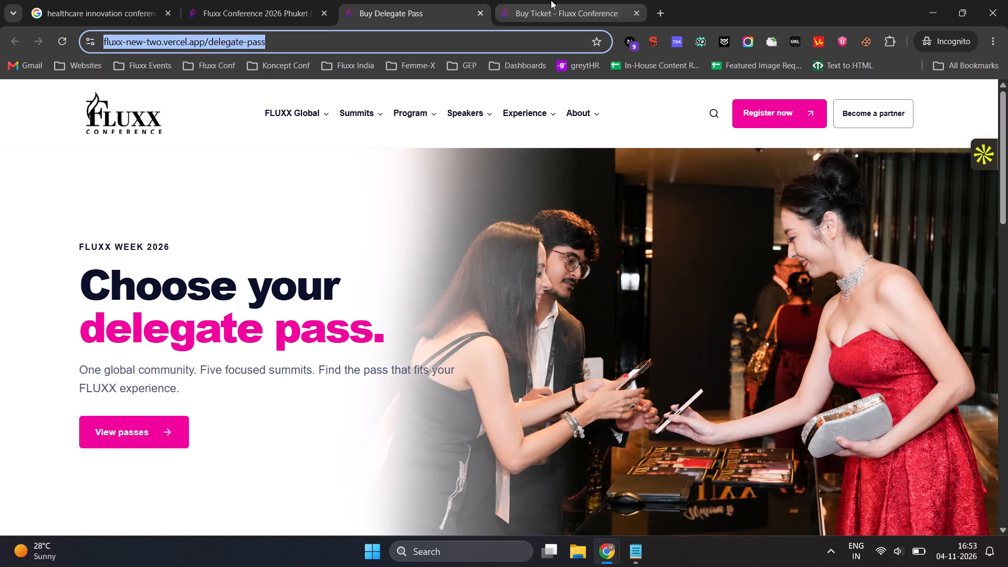
left_click(551, 0)
left_click(394, 0)
left_click(634, 13)
left_click(484, 15)
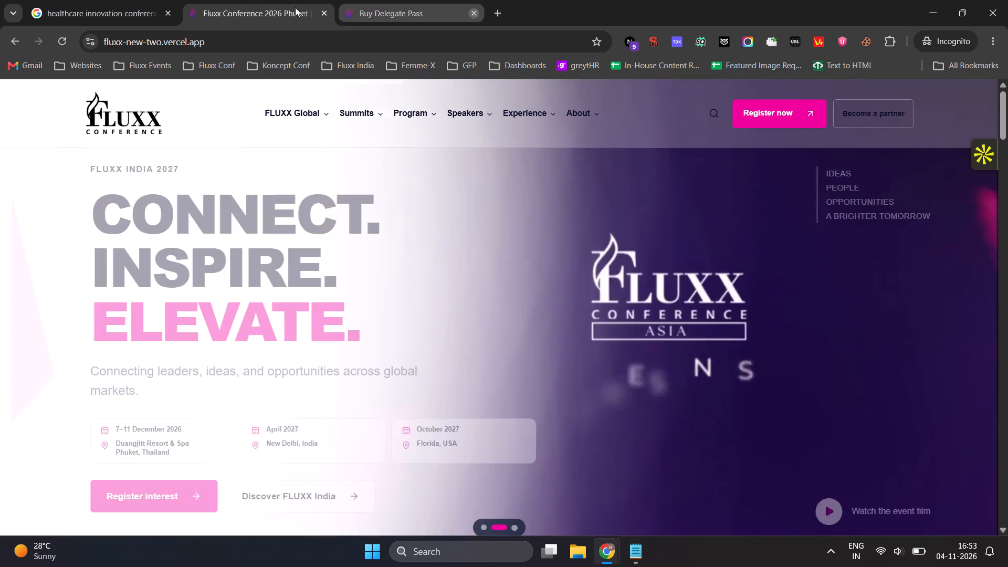
key("alt+Tab")
key("alt+Tab")
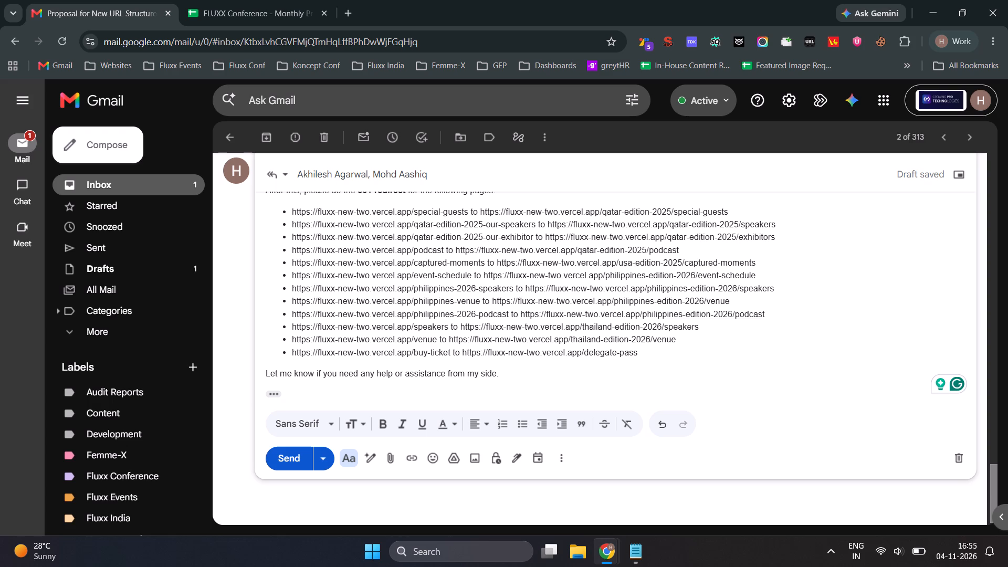
Review the draft email reply, checking the redirect list and the edition URL sections up to the greeting.
scroll(548, 369, "up", 9)
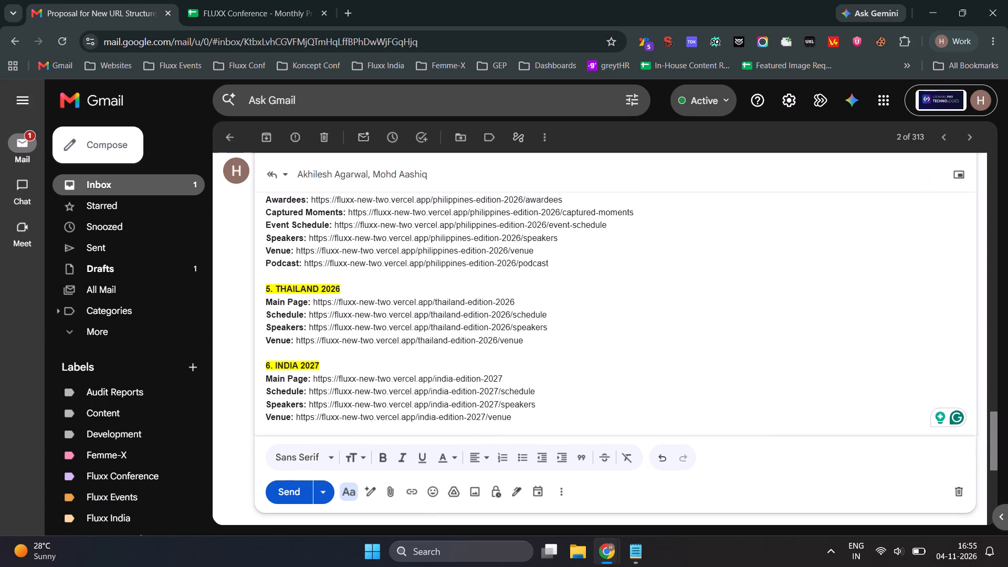
scroll(549, 352, "down", 17)
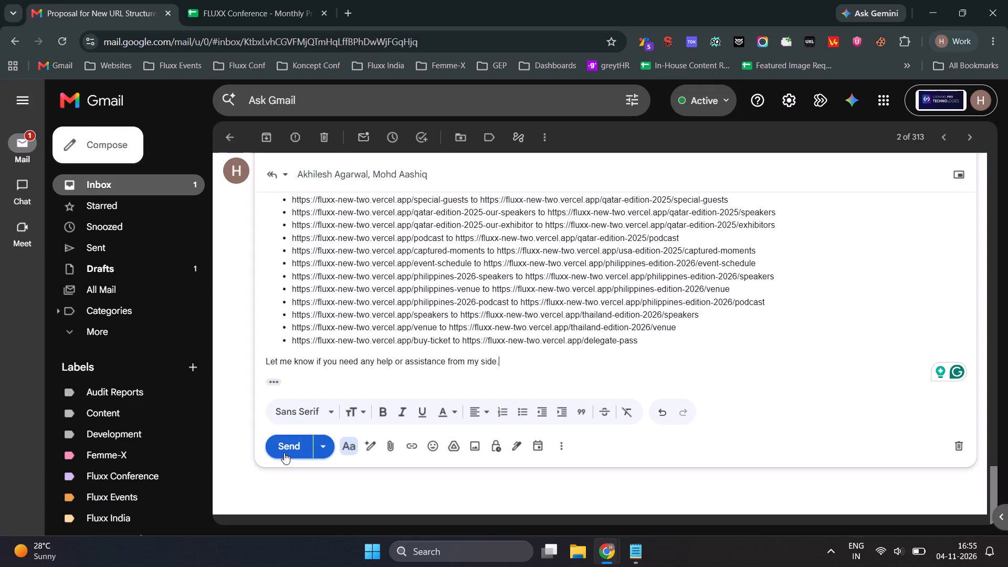
scroll(460, 232, "up", 4)
scroll(438, 268, "up", 9)
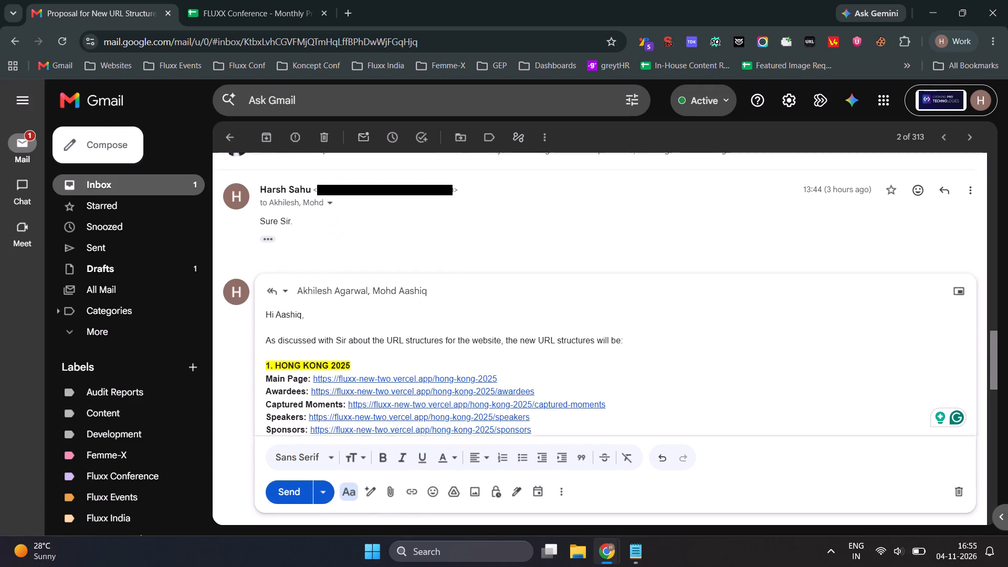
Swap the reply's recipients so that Aashiq is in To and Akhilesh is in Cc.
left_click(355, 290)
left_click_drag(379, 247, 466, 280)
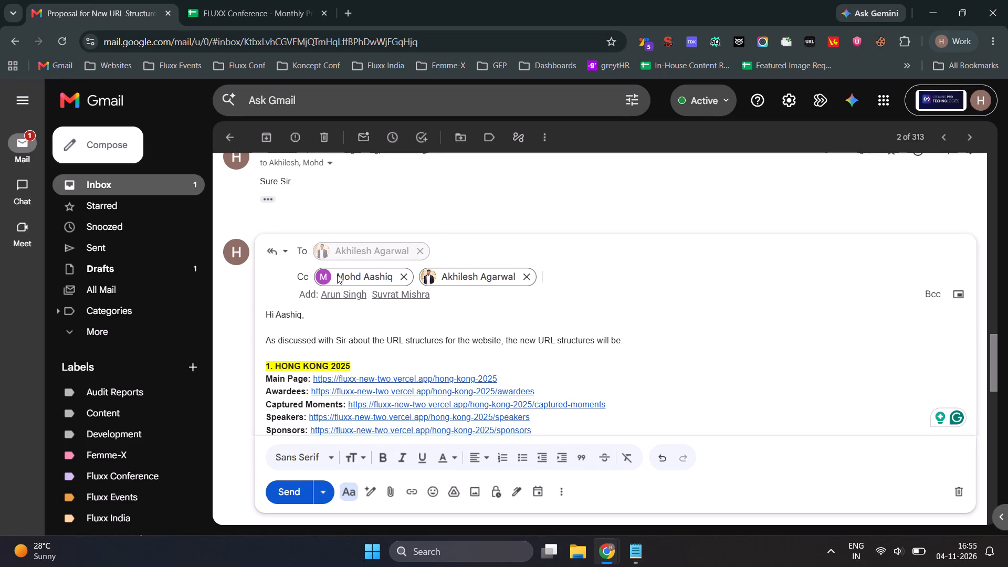
left_click_drag(362, 279, 329, 243)
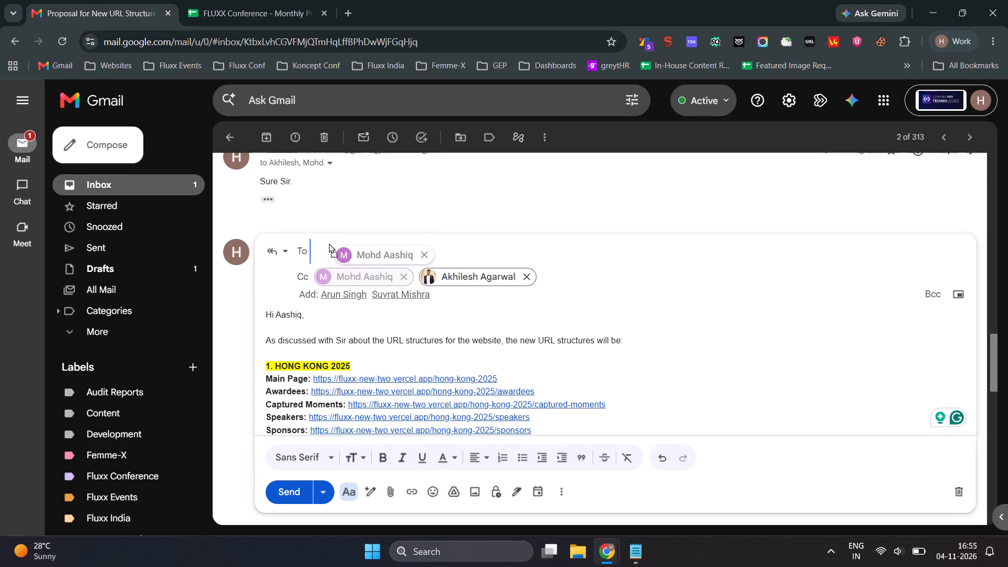
left_click_drag(329, 243, 328, 243)
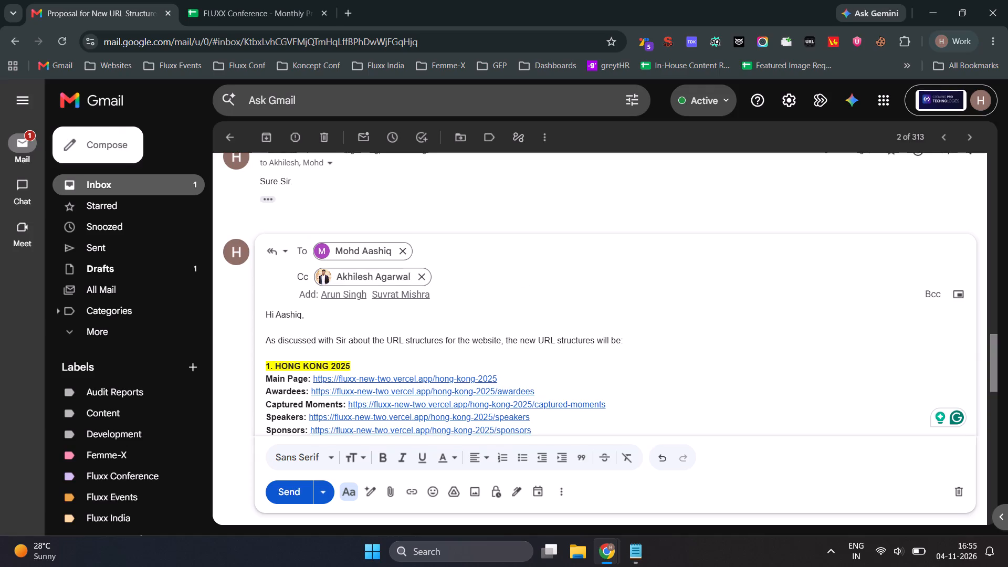